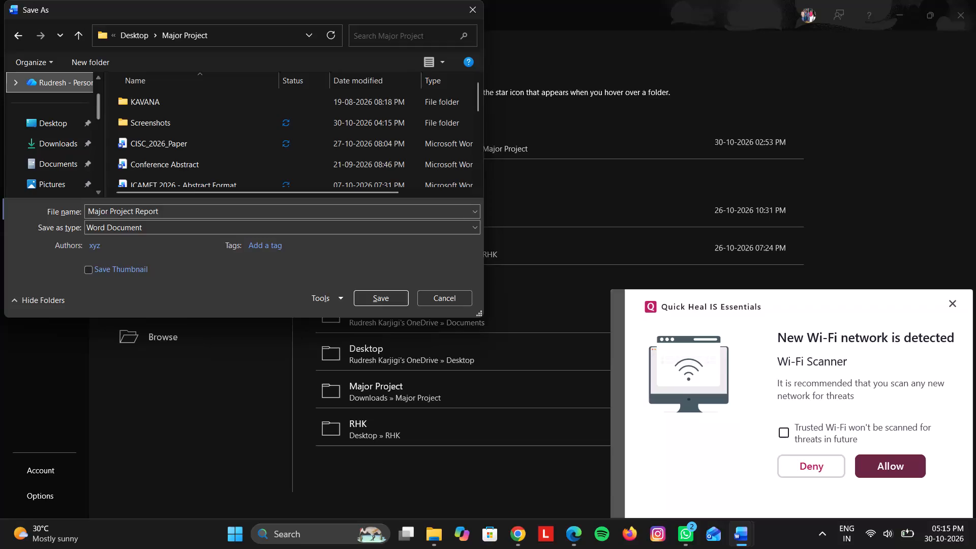
Dismiss the Wi-Fi scan notification and cancel saving a copy of Major Project Report, returning to the document.
left_click(955, 306)
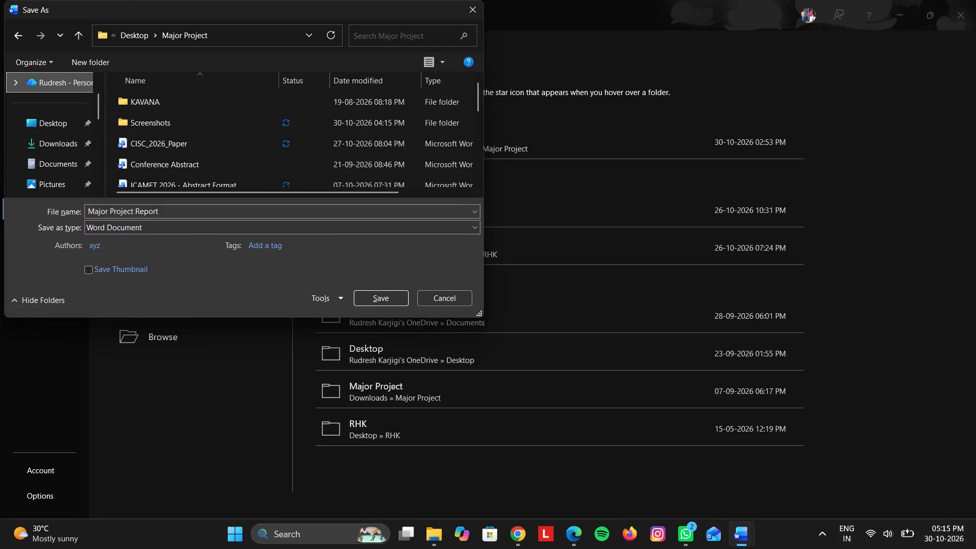
left_click(467, 9)
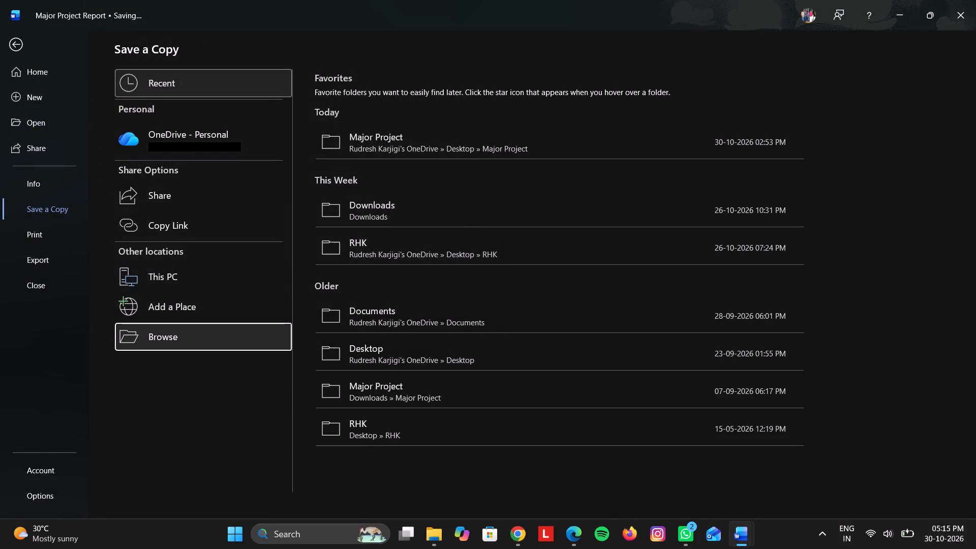
left_click(15, 40)
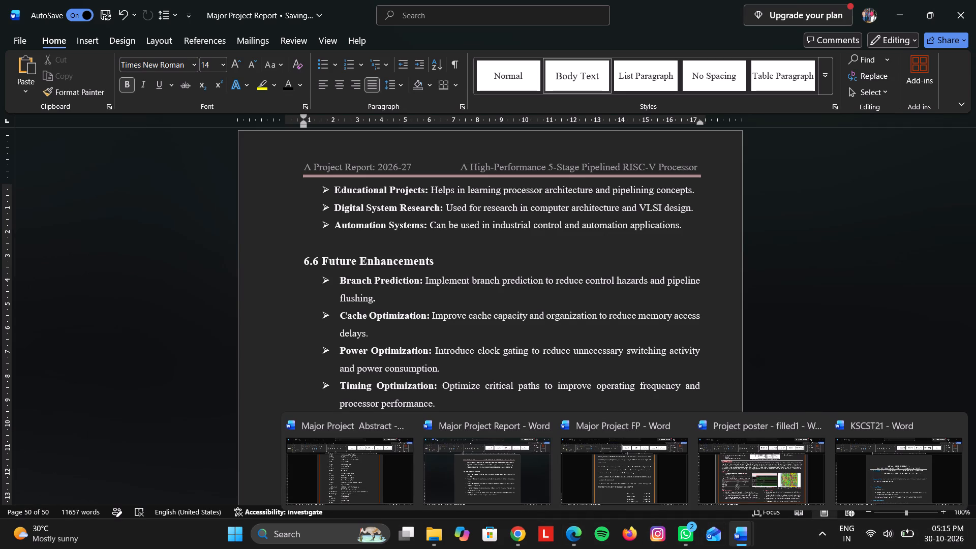
Switch to the Project poster - filled1 document and select the Abstract paragraph's text up to its ending "GDSII layout.".
left_click(764, 472)
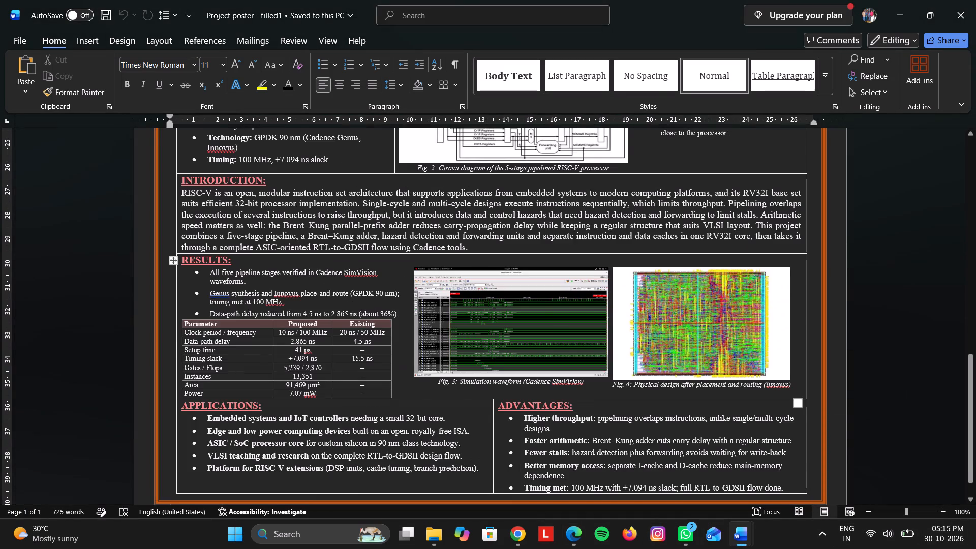
scroll(661, 312, "up", 10)
left_click(237, 280)
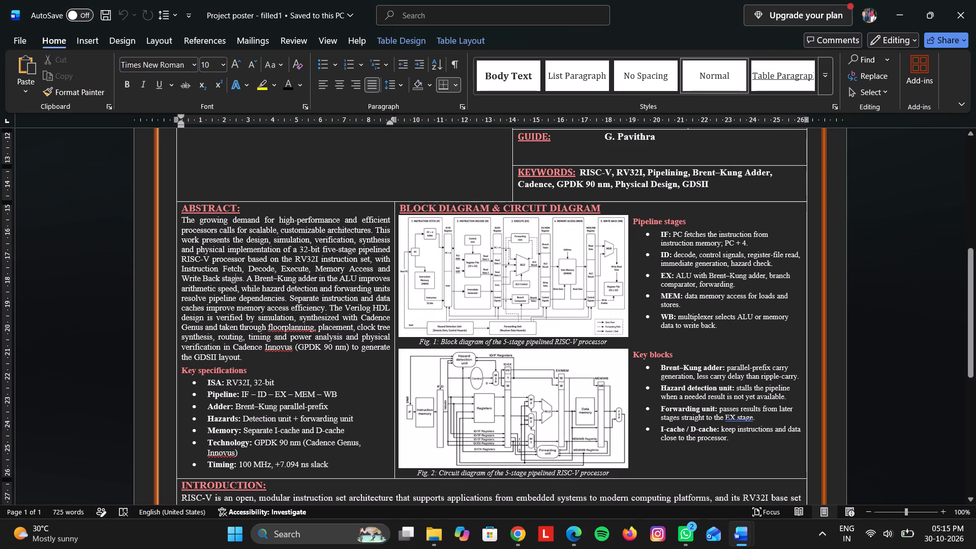
left_click_drag(245, 357, 198, 250)
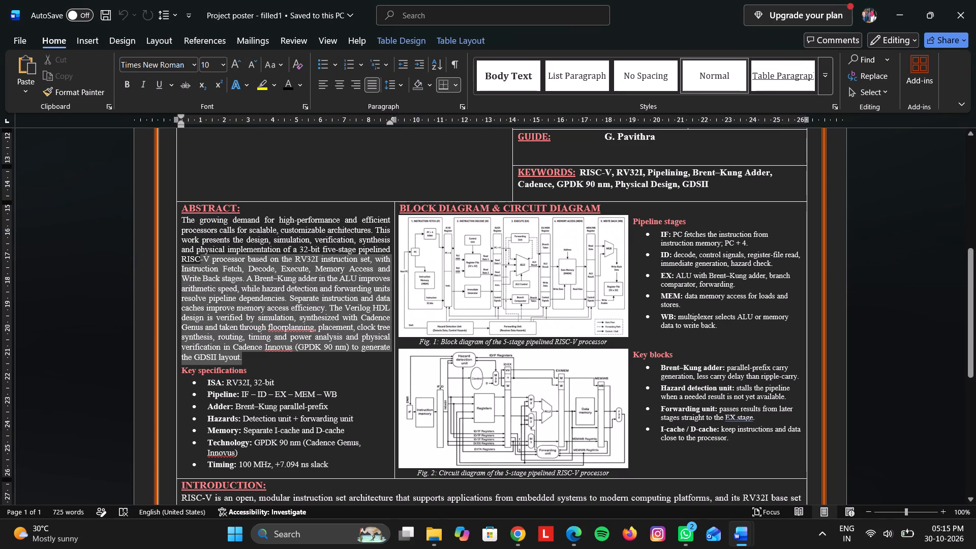
Move the right indent of the Abstract body paragraph slightly inward, away from the cell border.
left_click_drag(198, 250, 185, 224)
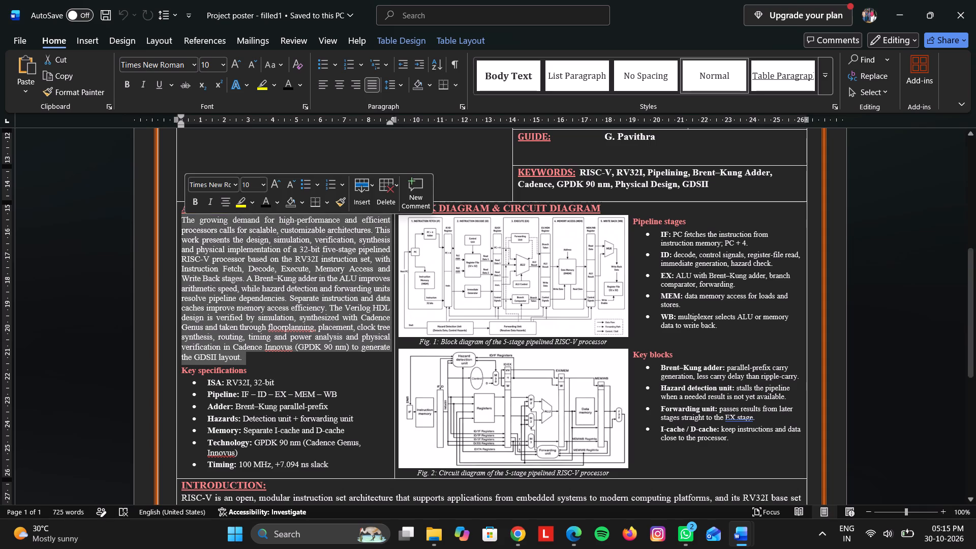
left_click(390, 124)
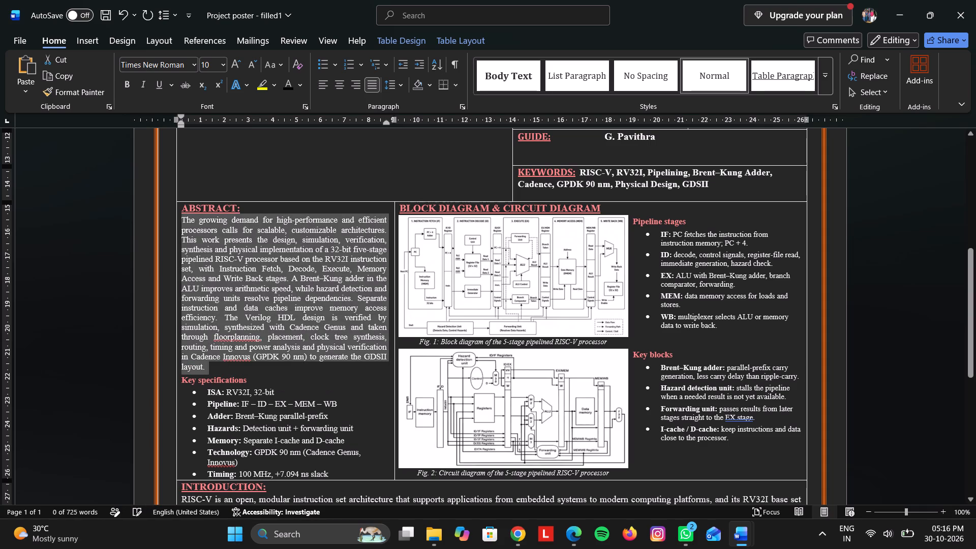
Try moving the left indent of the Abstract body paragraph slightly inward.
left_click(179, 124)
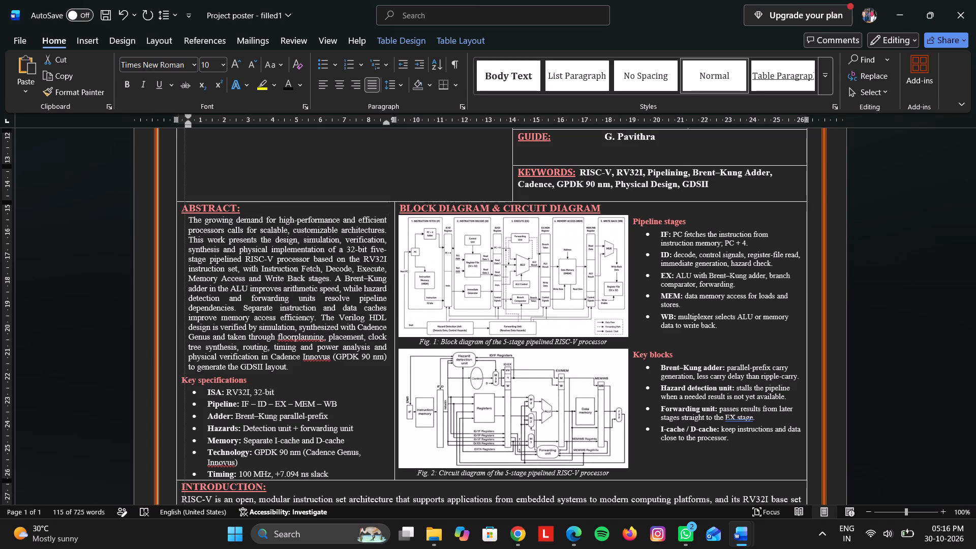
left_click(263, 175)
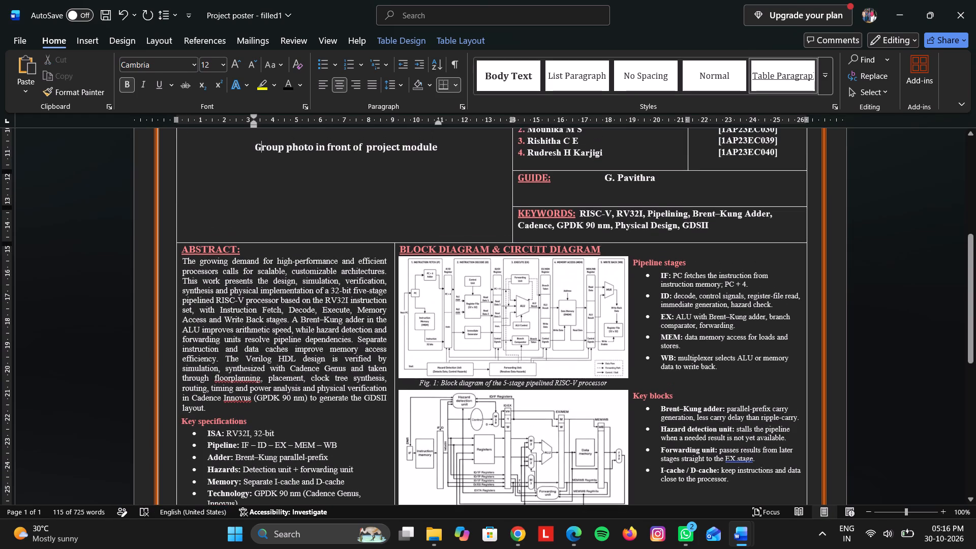
Change the round bullets of the Key specifications list, from ISA to Timing, to arrowhead bullets.
scroll(332, 302, "down", 4)
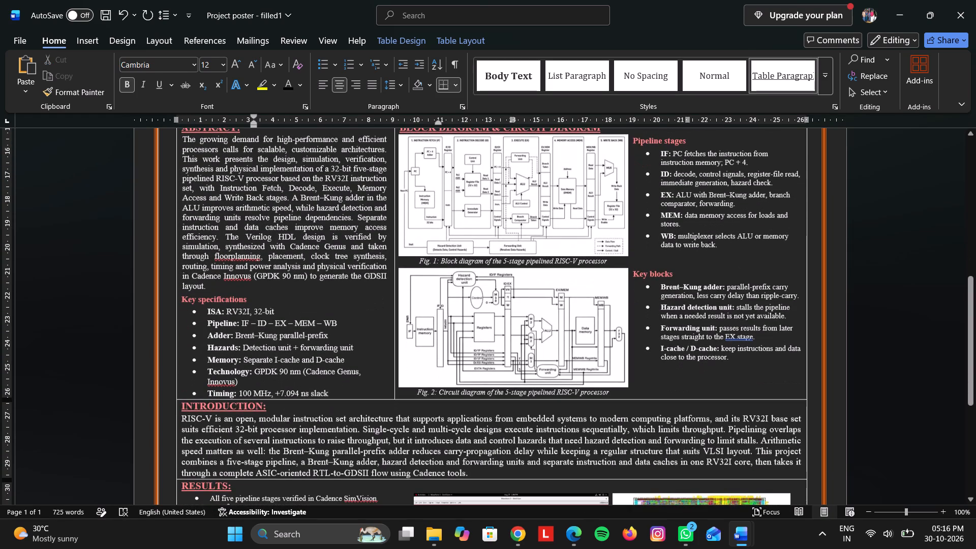
scroll(380, 320, "up", 2)
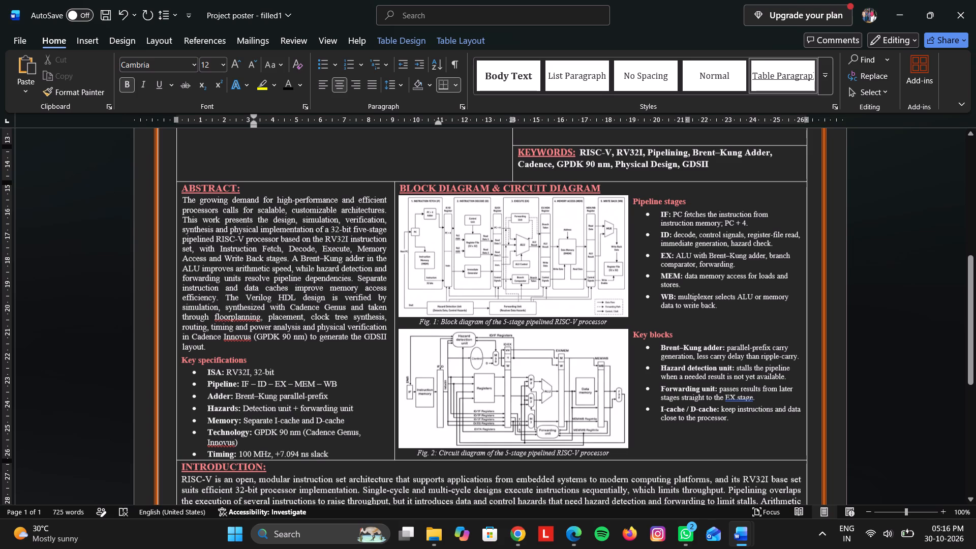
left_click_drag(332, 454, 289, 435)
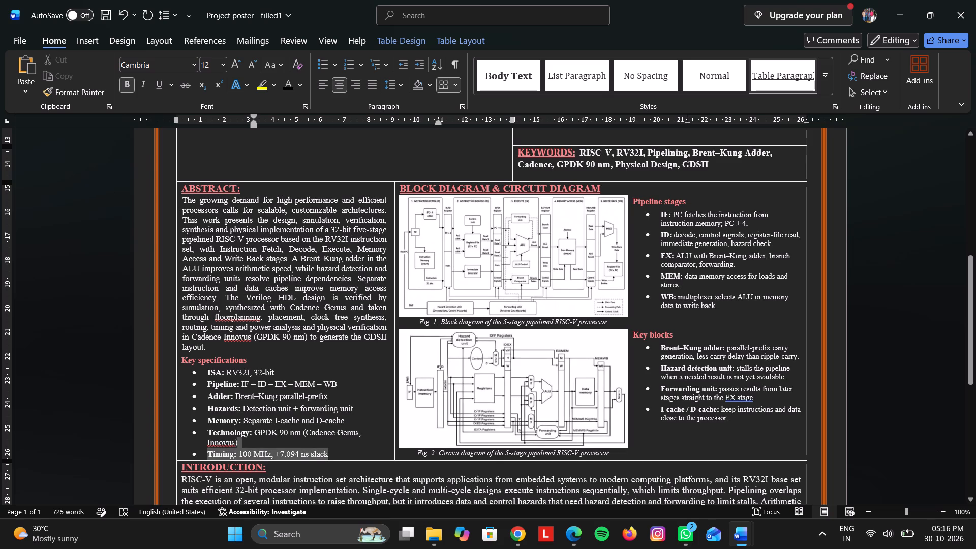
left_click_drag(289, 435, 210, 375)
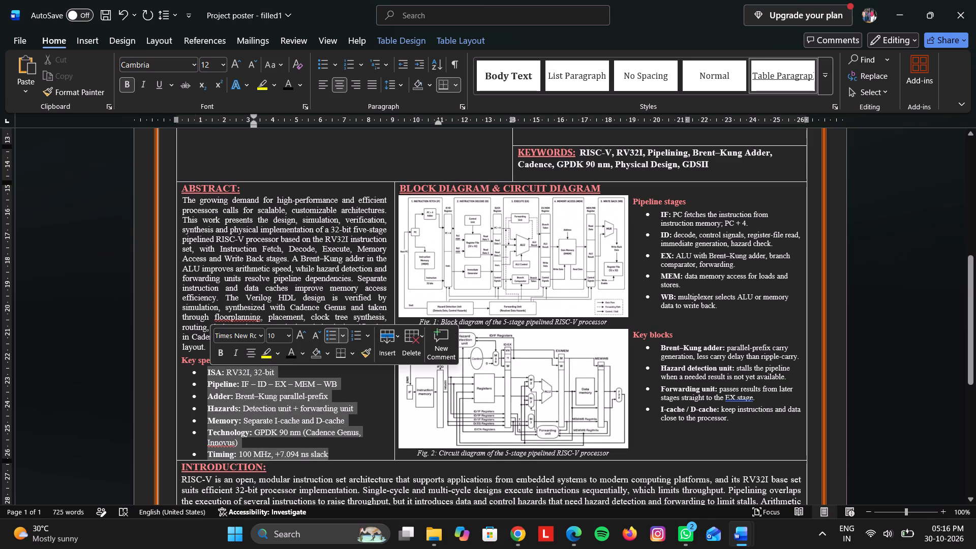
left_click(333, 64)
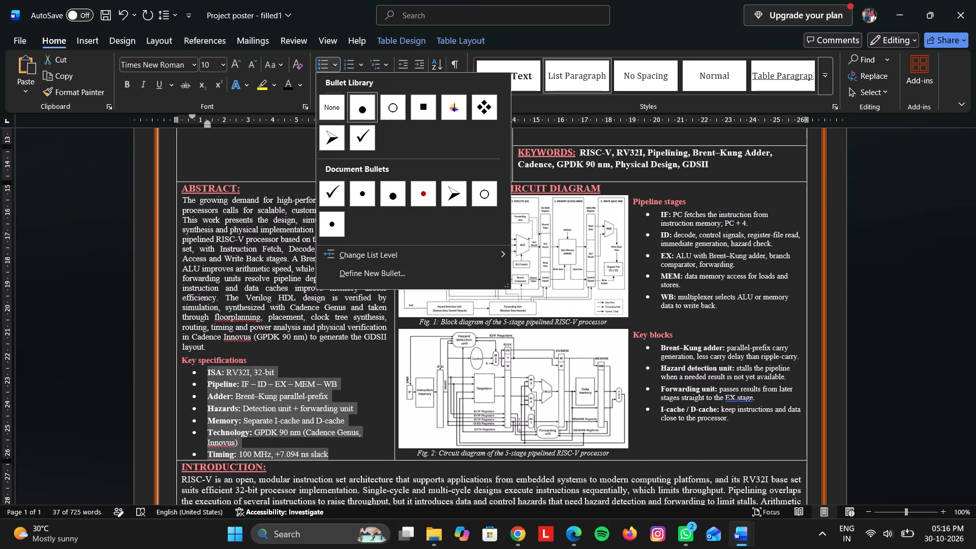
left_click(332, 140)
Change the Pipeline stages list, from IF to WB, to arrowhead bullets.
left_click(658, 285)
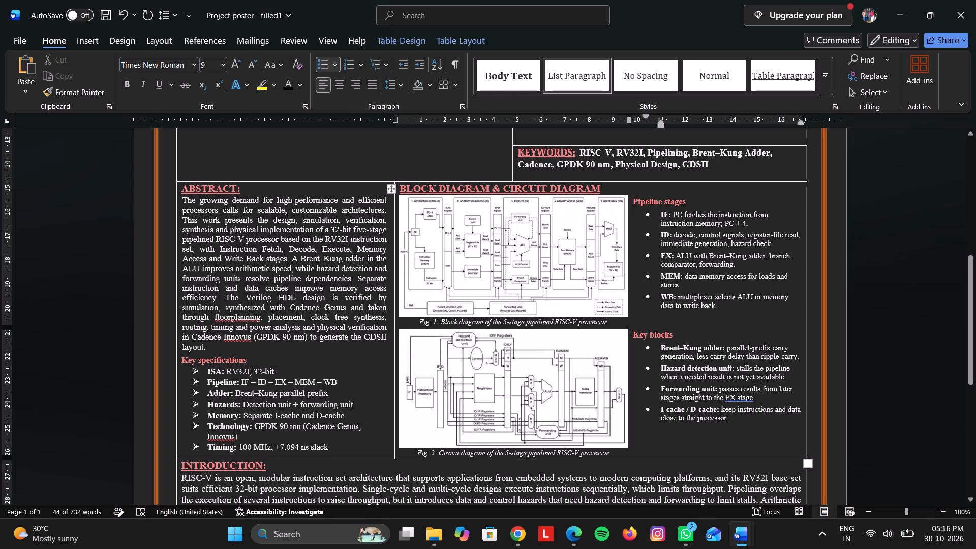
left_click_drag(721, 309, 674, 245)
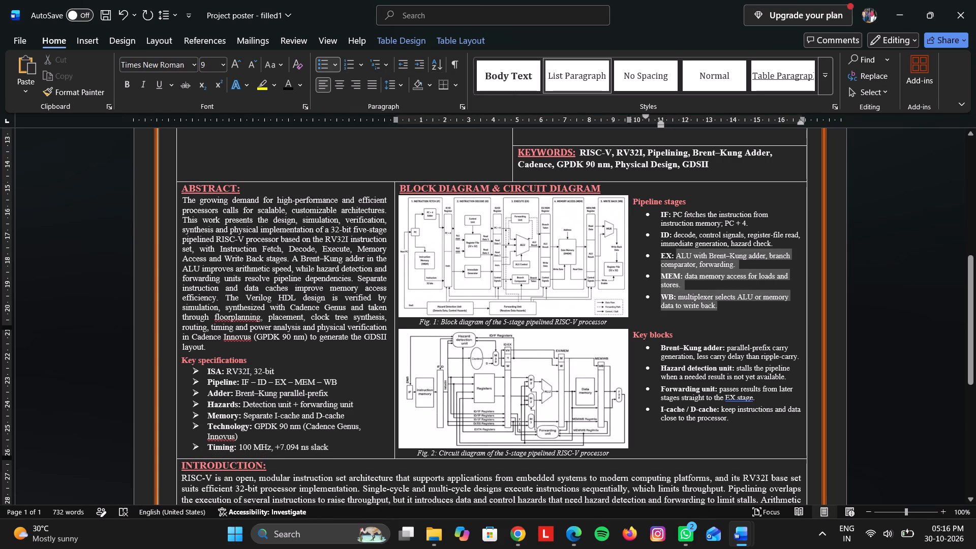
left_click_drag(674, 245, 662, 217)
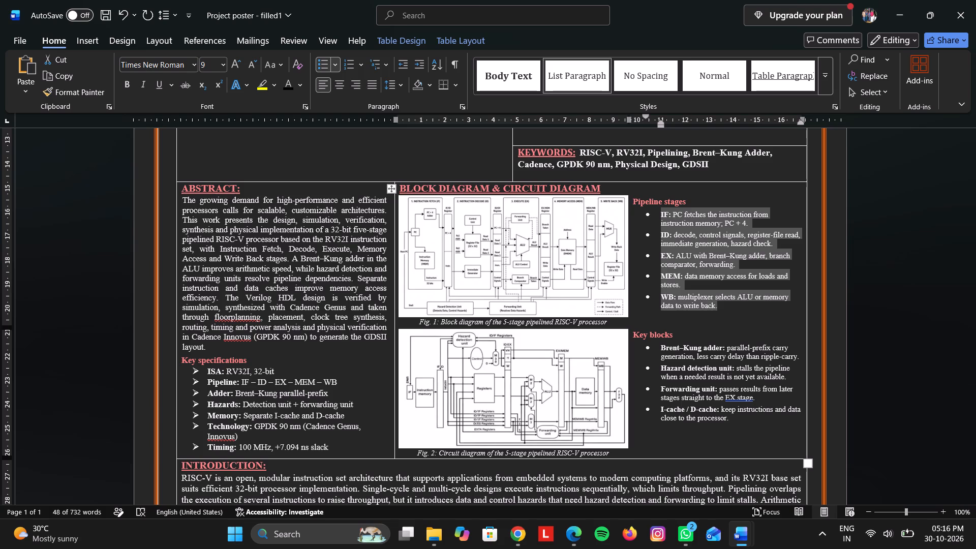
left_click(335, 62)
left_click(327, 106)
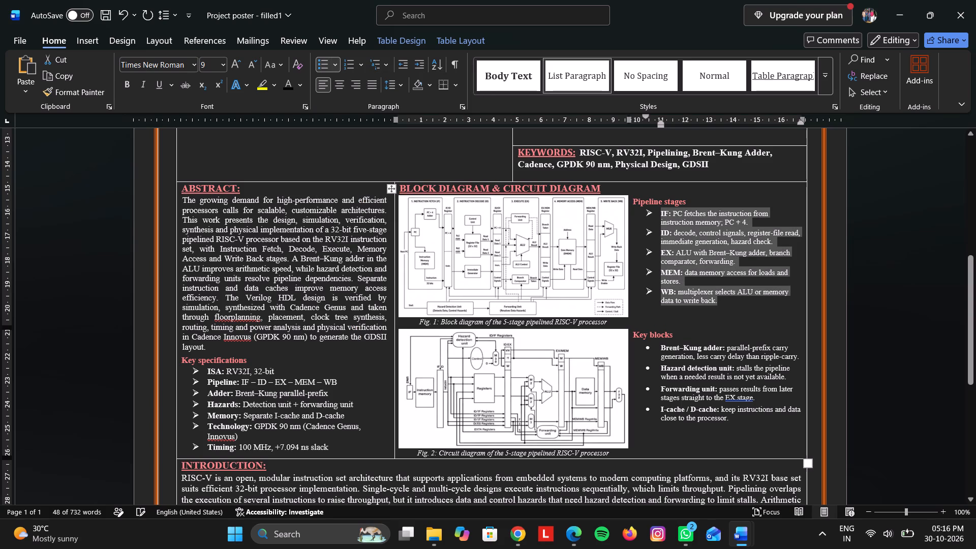
Accept the suggested correction "EX-stage" for the flagged phrase in the Forwarding unit item under Key blocks.
left_click(691, 409)
left_click(735, 402)
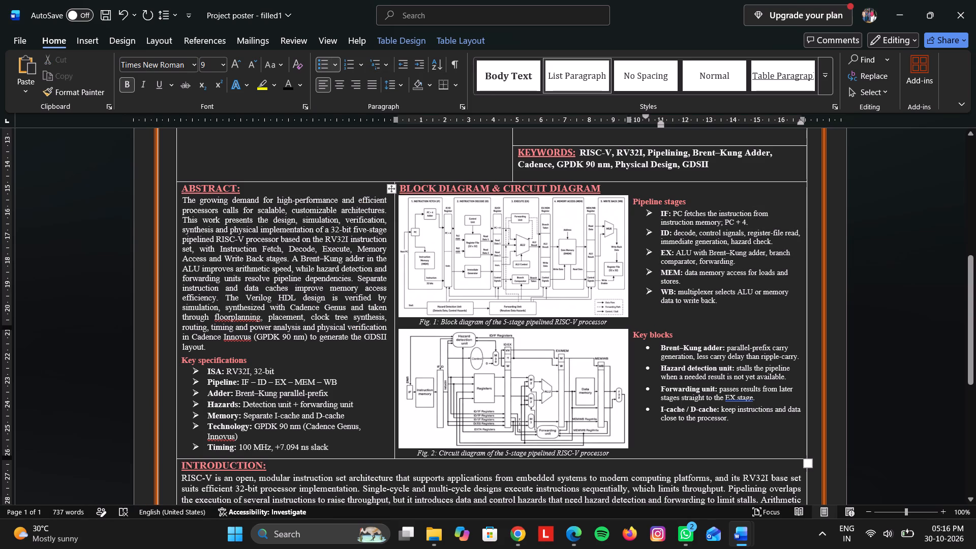
right_click(735, 402)
left_click(674, 166)
Change all items of the Key blocks list to arrowhead bullets.
left_click_drag(736, 422, 672, 356)
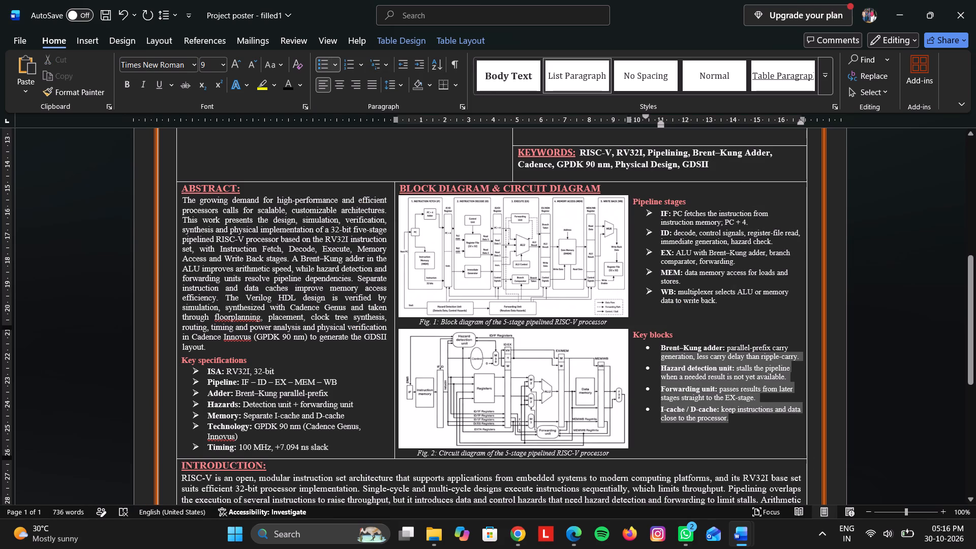
left_click_drag(672, 356, 664, 350)
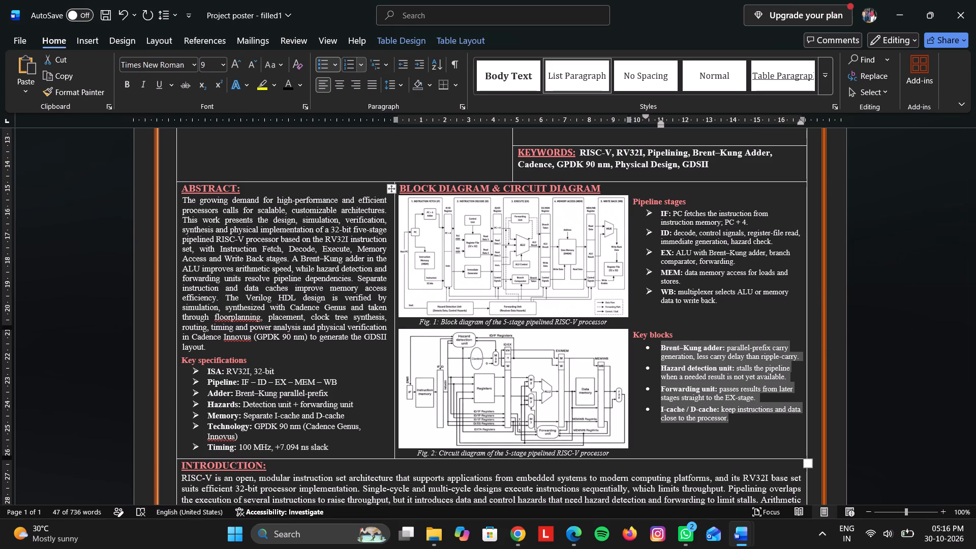
left_click(335, 61)
left_click(334, 107)
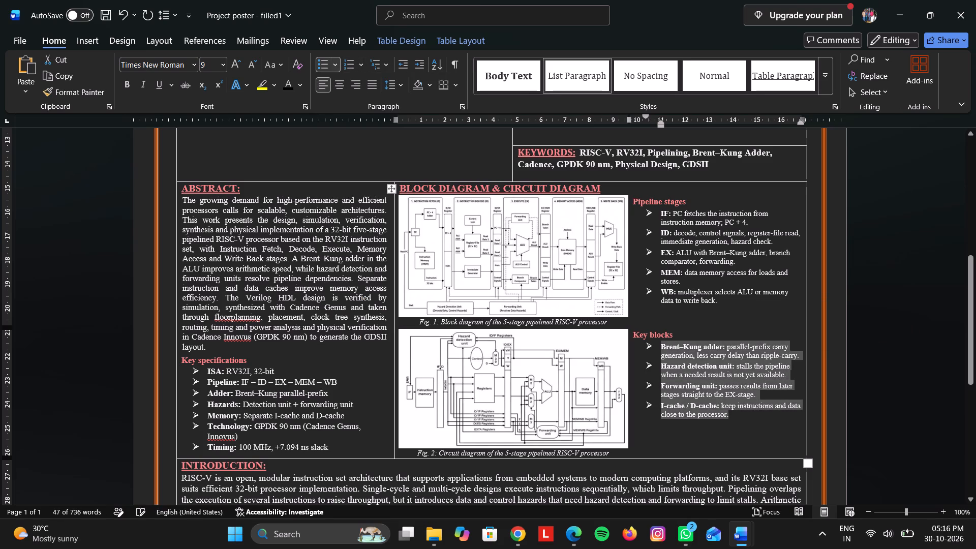
left_click(653, 438)
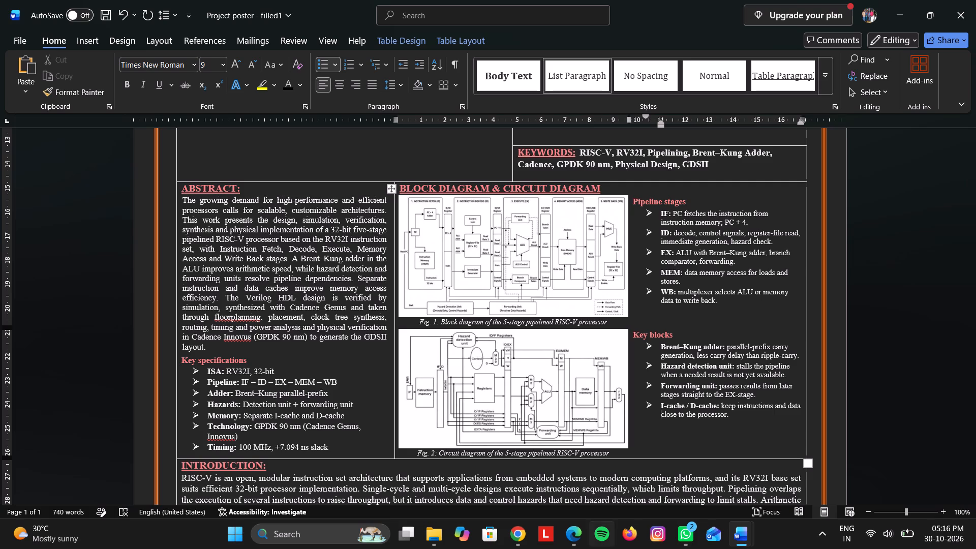
Change the Fig. 1 block diagram caption from italic to bold and end it with a period.
left_click(575, 322)
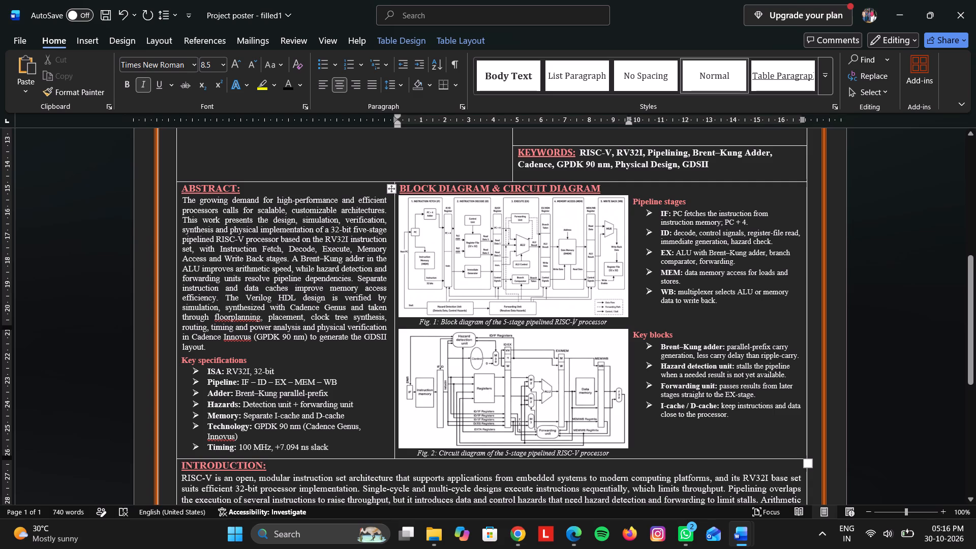
left_click_drag(608, 324, 444, 317)
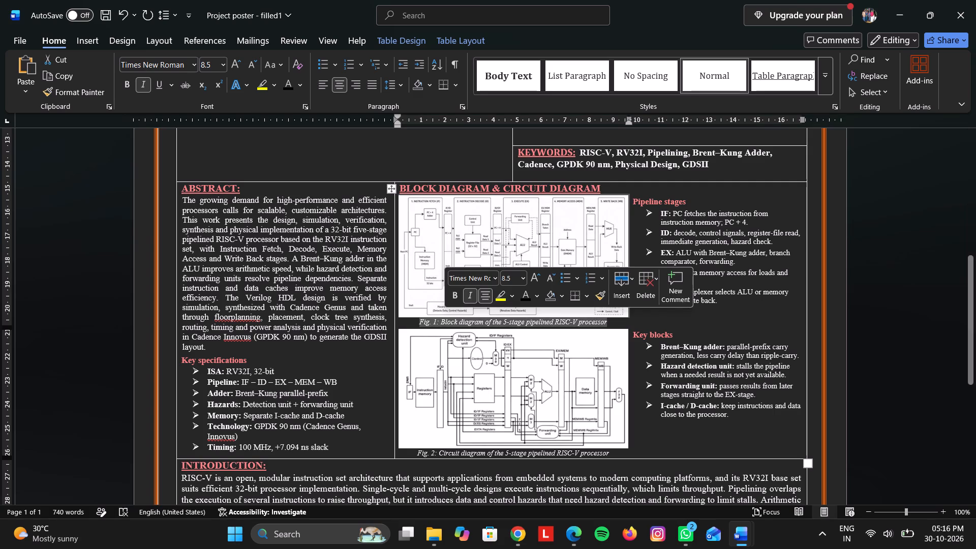
left_click(471, 297)
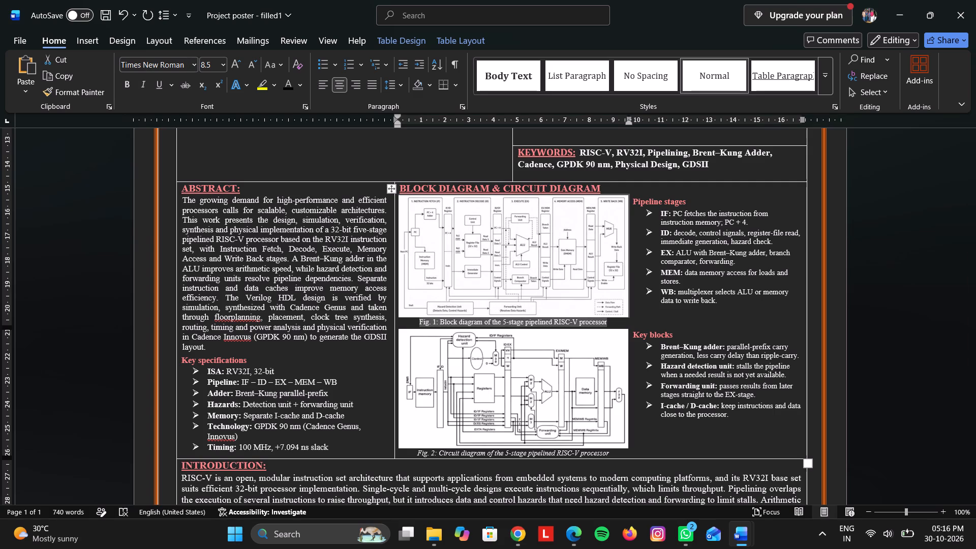
left_click(123, 82)
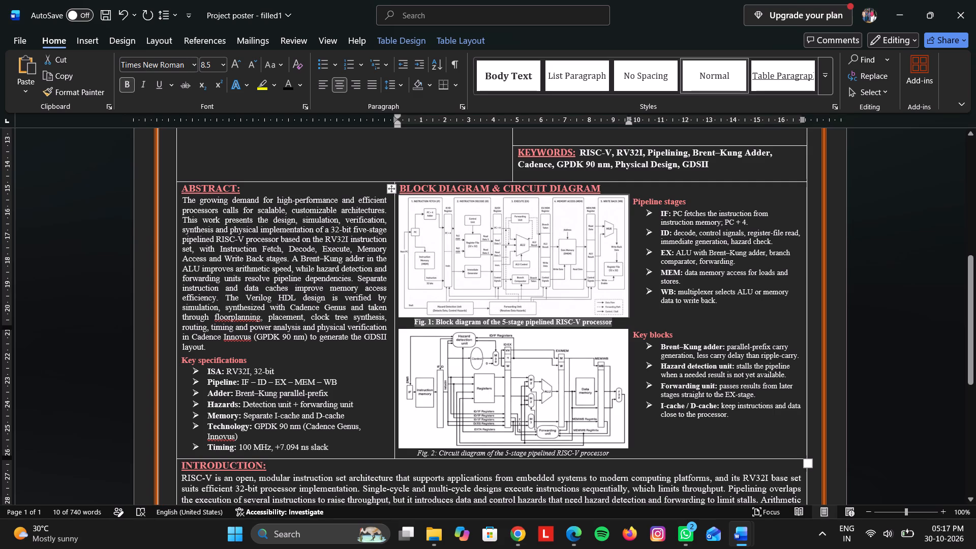
left_click(621, 325)
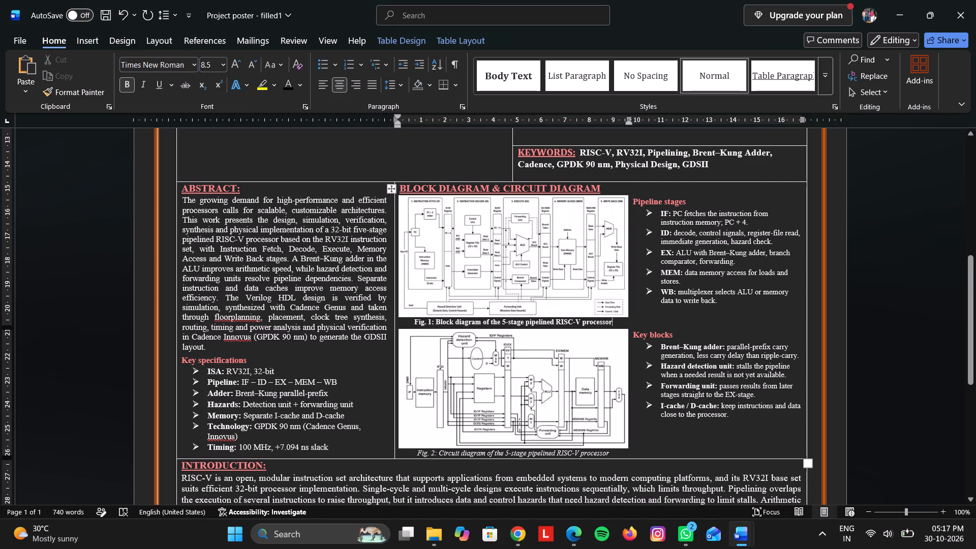
key("period")
Change the Fig. 2 circuit diagram caption from italic to bold and end it with a period.
scroll(604, 385, "down", 1)
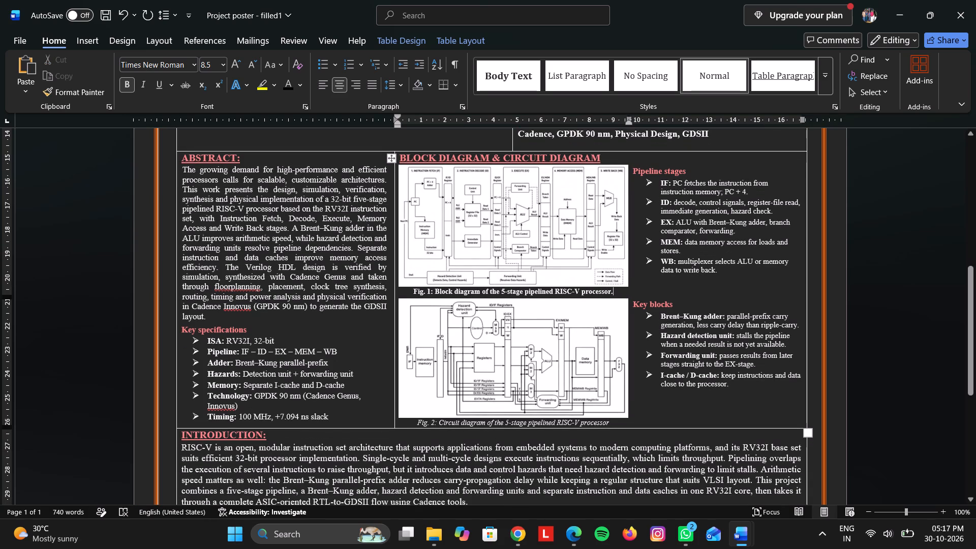
left_click_drag(612, 421, 415, 423)
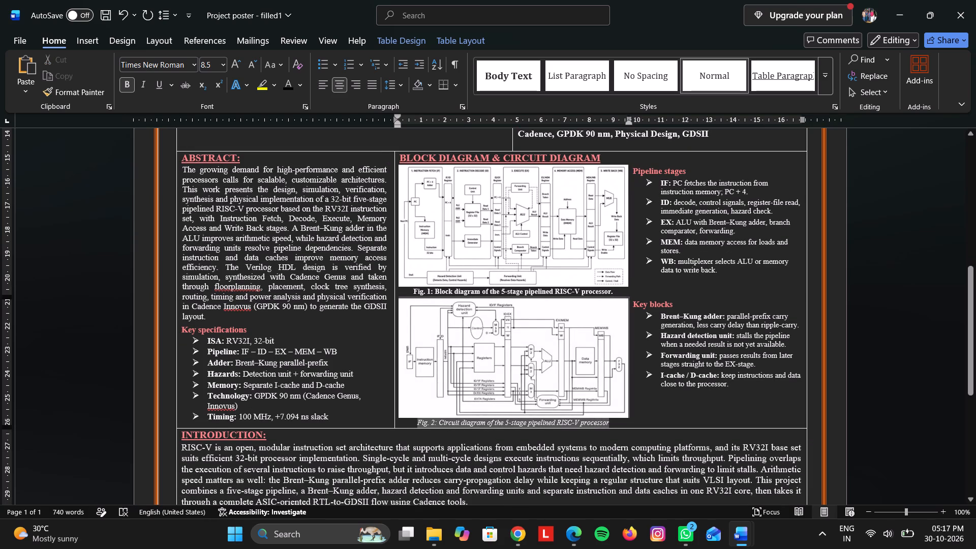
left_click_drag(415, 423, 415, 424)
left_click(442, 403)
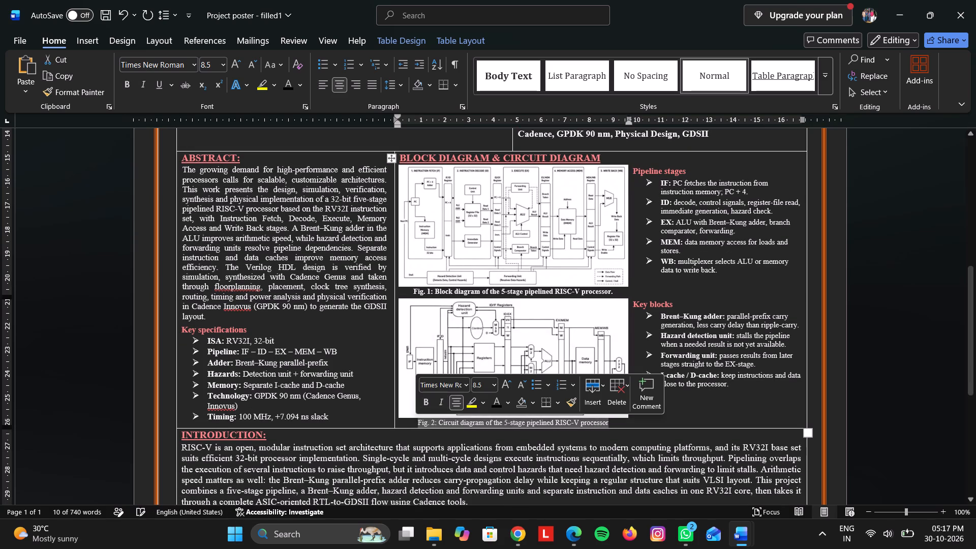
left_click(127, 85)
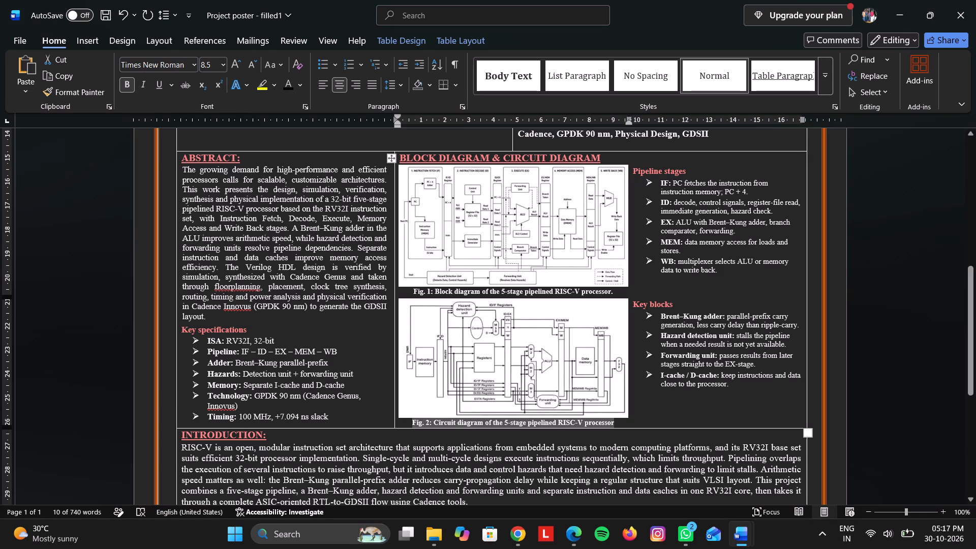
left_click(622, 425)
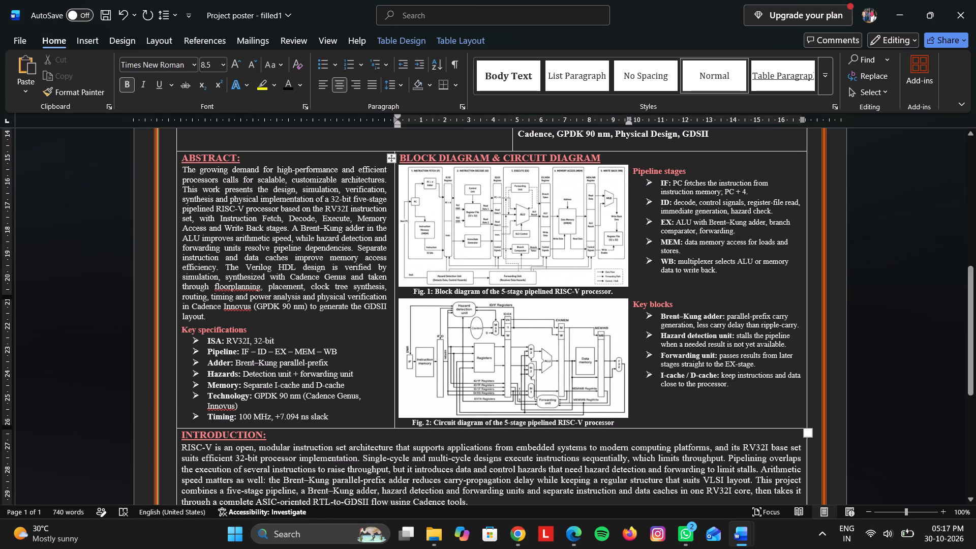
key("period")
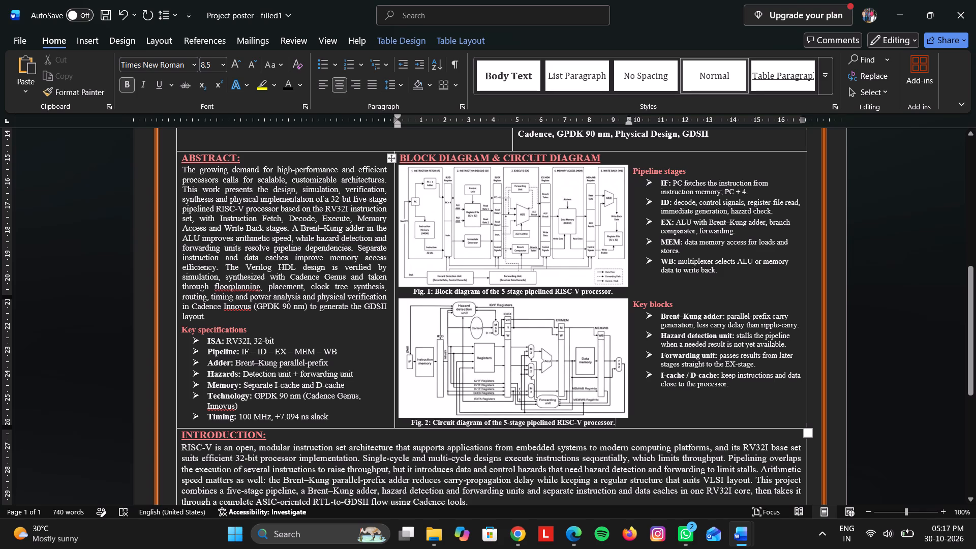
Pull the right indent of the Introduction paragraph slightly inward from the cell border.
scroll(676, 365, "down", 2)
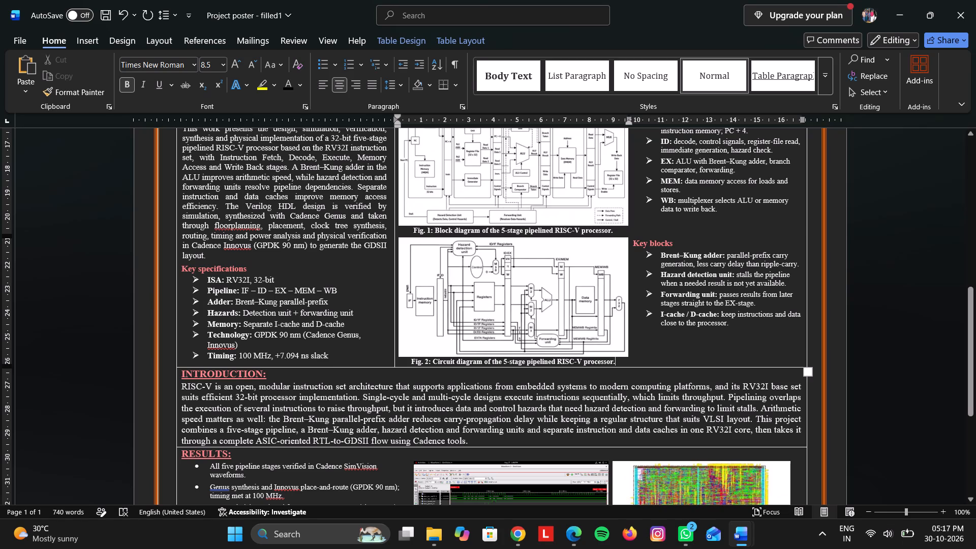
scroll(706, 290, "down", 1)
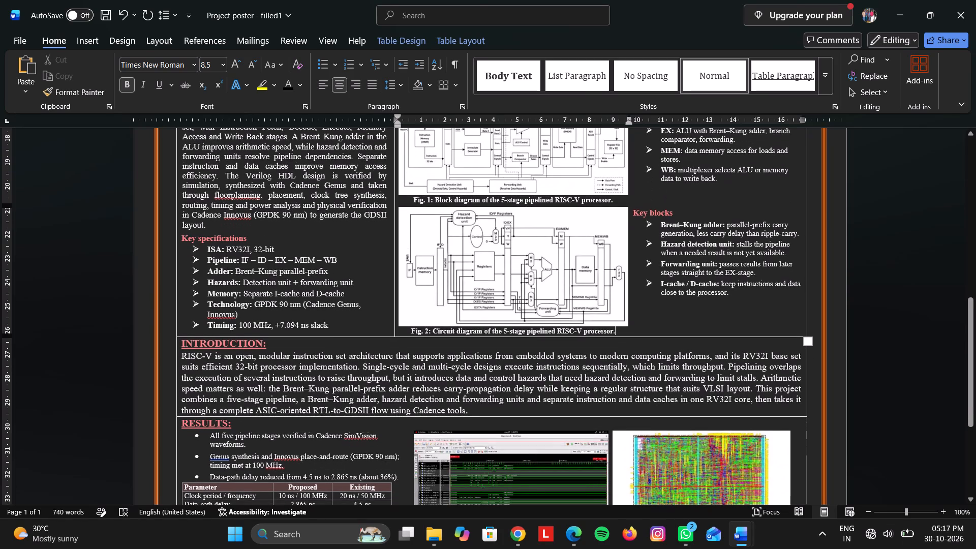
scroll(706, 290, "down", 4)
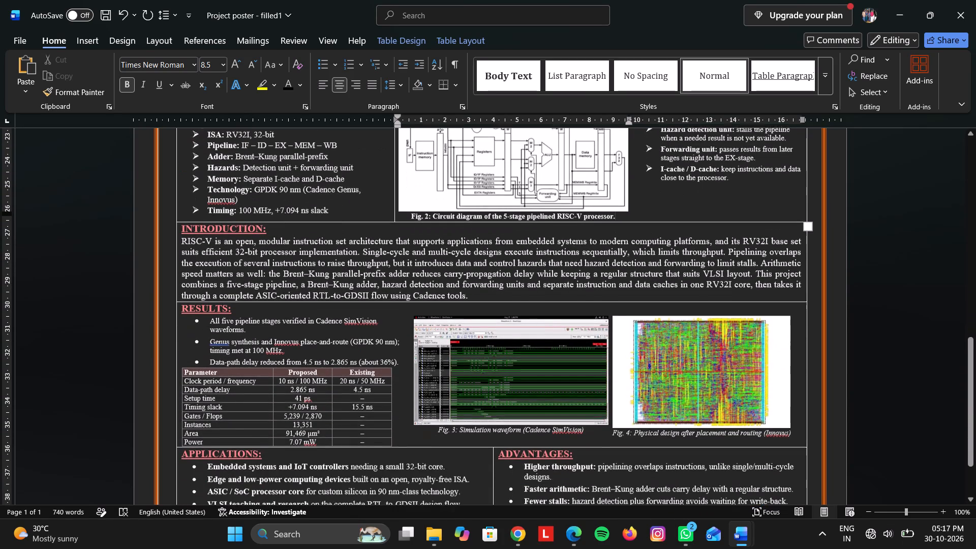
left_click_drag(475, 289, 452, 276)
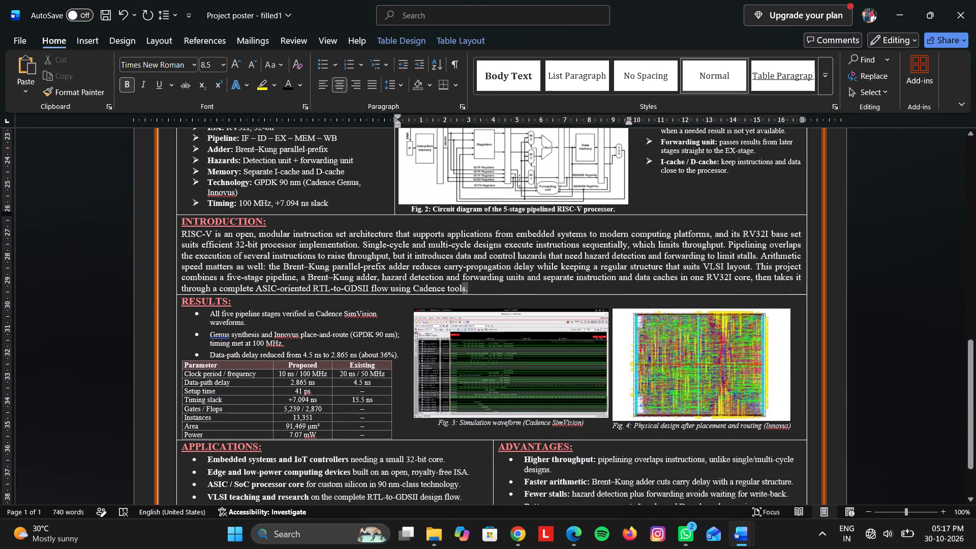
left_click_drag(452, 276, 186, 236)
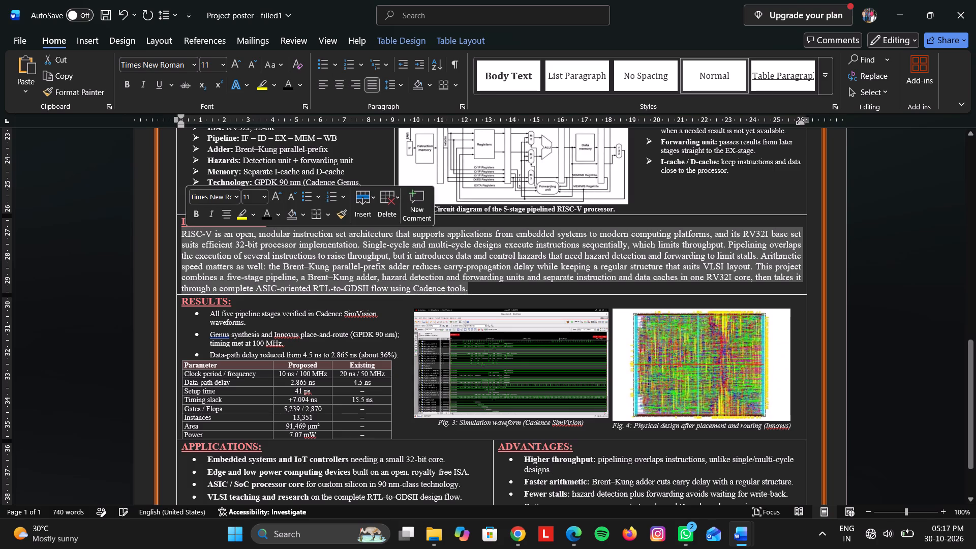
left_click(180, 123)
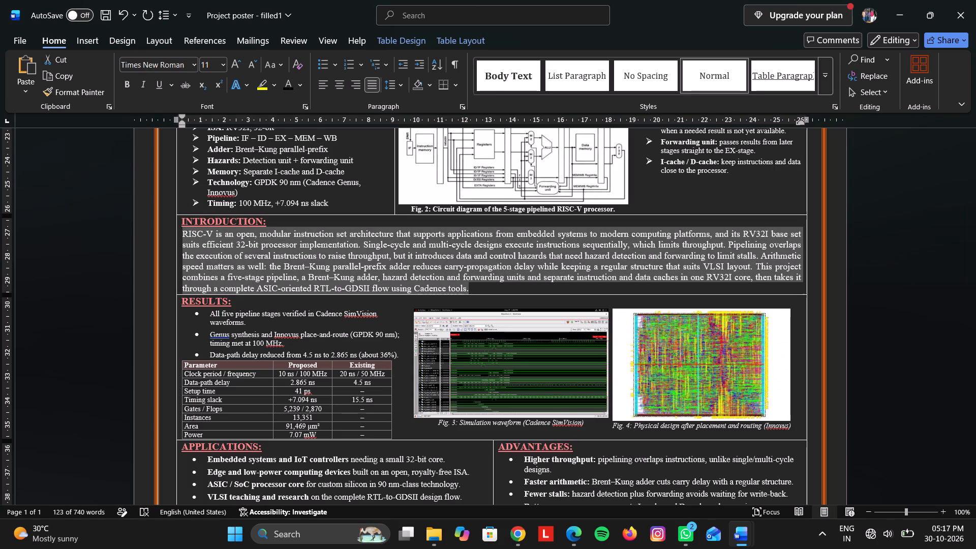
left_click_drag(801, 123, 794, 123)
left_click_drag(801, 123, 796, 123)
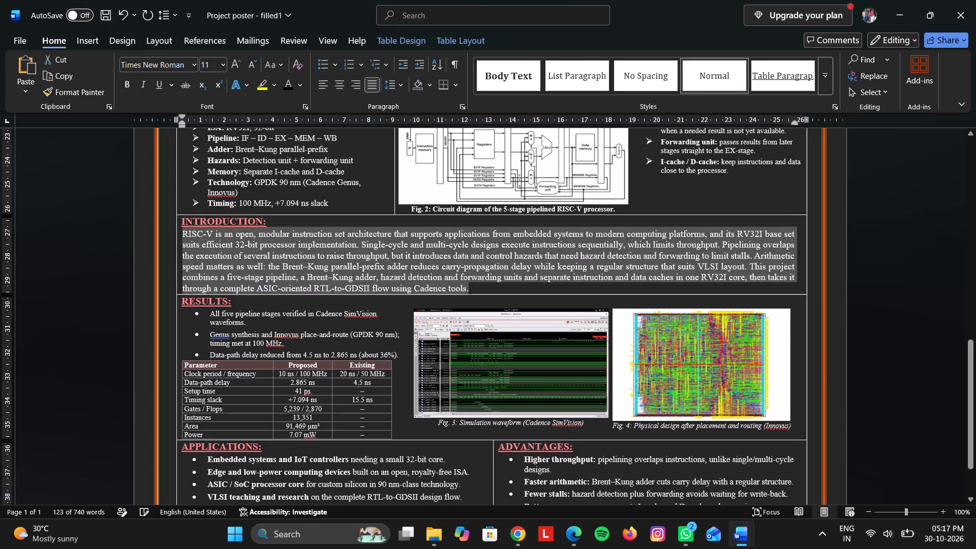
left_click(781, 288)
Examine how the Introduction text lines up with the Abstract, diagram and Results sections of the poster.
scroll(781, 288, "up", 8)
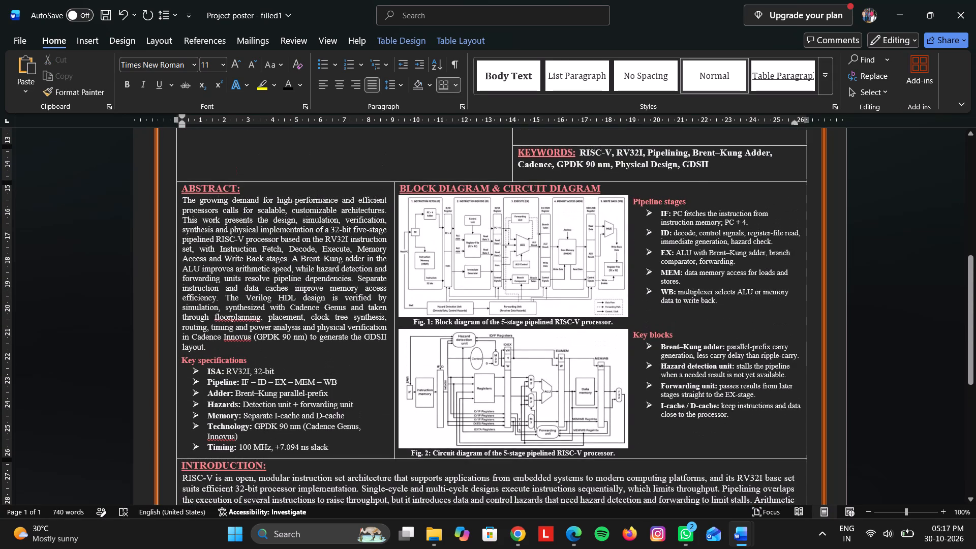
scroll(781, 288, "up", 1)
scroll(781, 288, "down", 3)
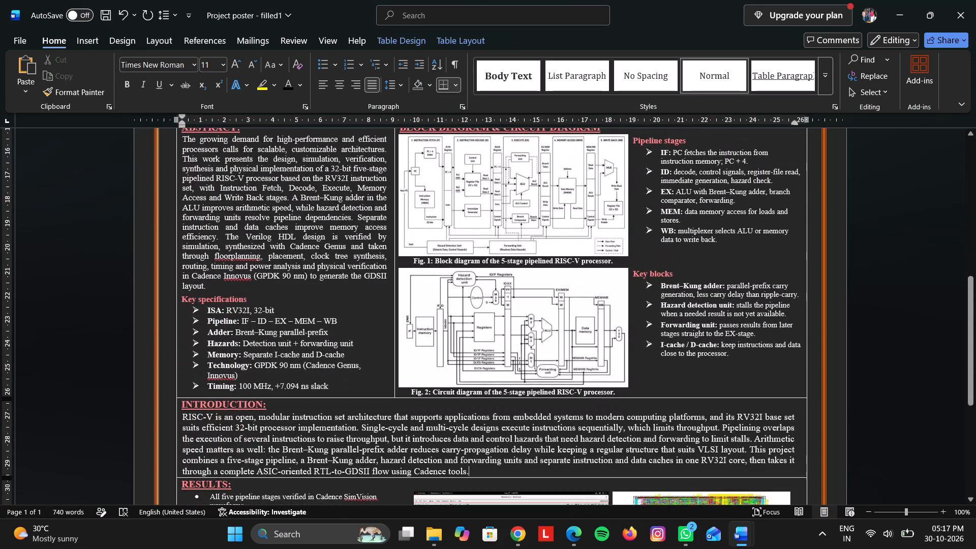
scroll(733, 293, "up", 1)
scroll(398, 270, "down", 2)
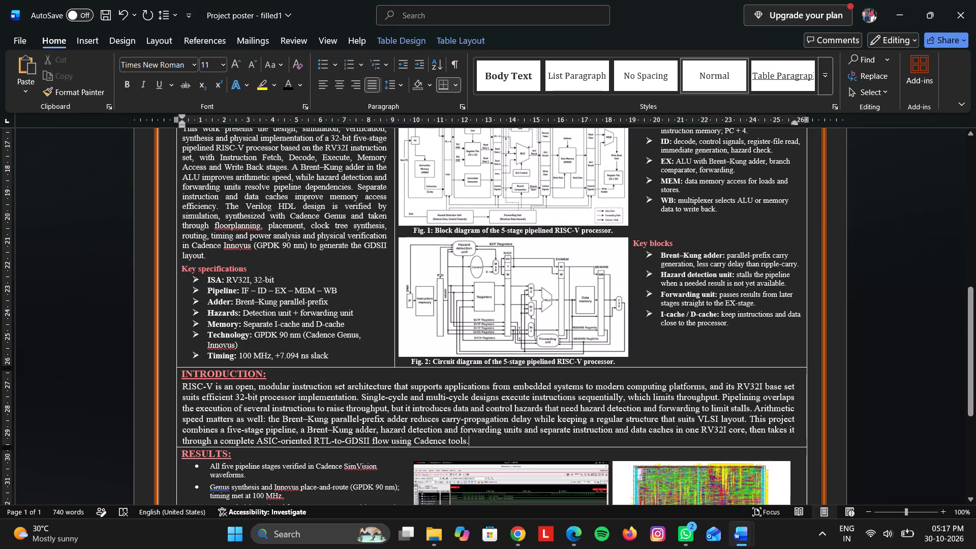
left_click(219, 205)
left_click(234, 413)
scroll(370, 398, "down", 1)
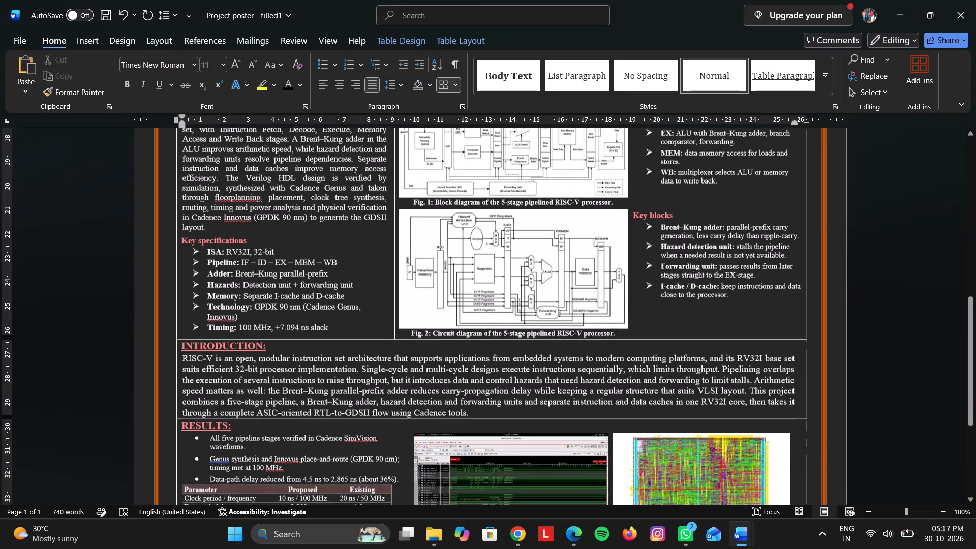
scroll(370, 398, "up", 1)
scroll(240, 239, "down", 19)
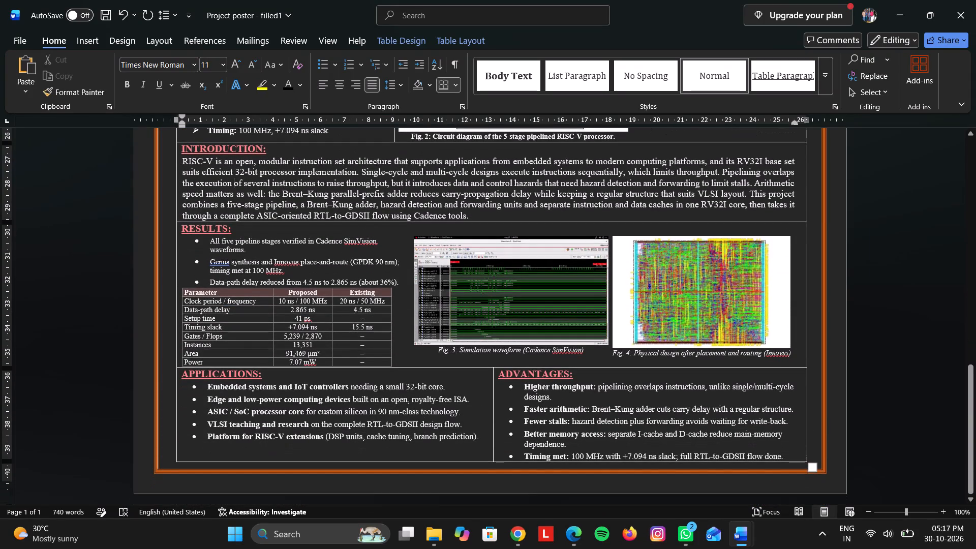
scroll(315, 262, "up", 5)
scroll(315, 262, "down", 3)
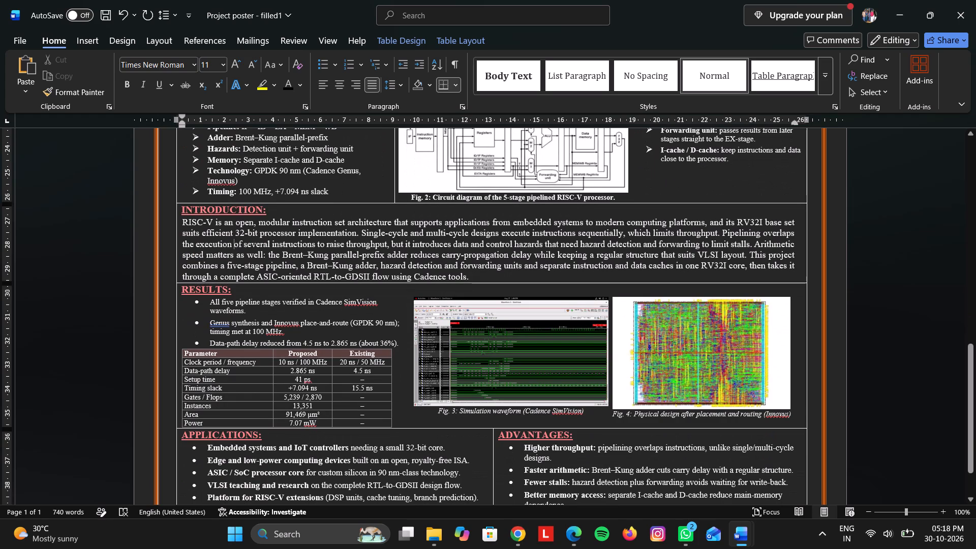
Indent the Abstract paragraph slightly inward from the cell borders on both its left and right sides.
scroll(315, 262, "up", 8)
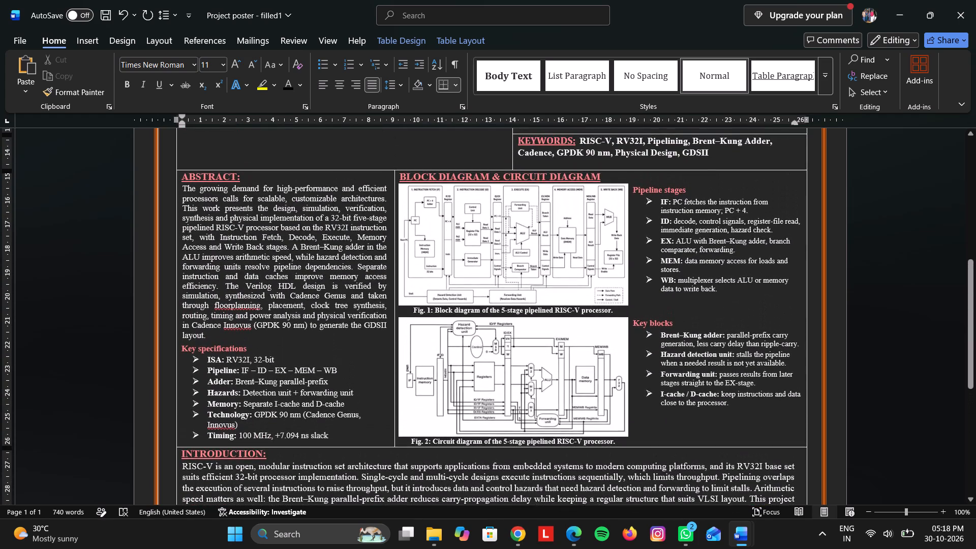
left_click_drag(208, 335, 188, 200)
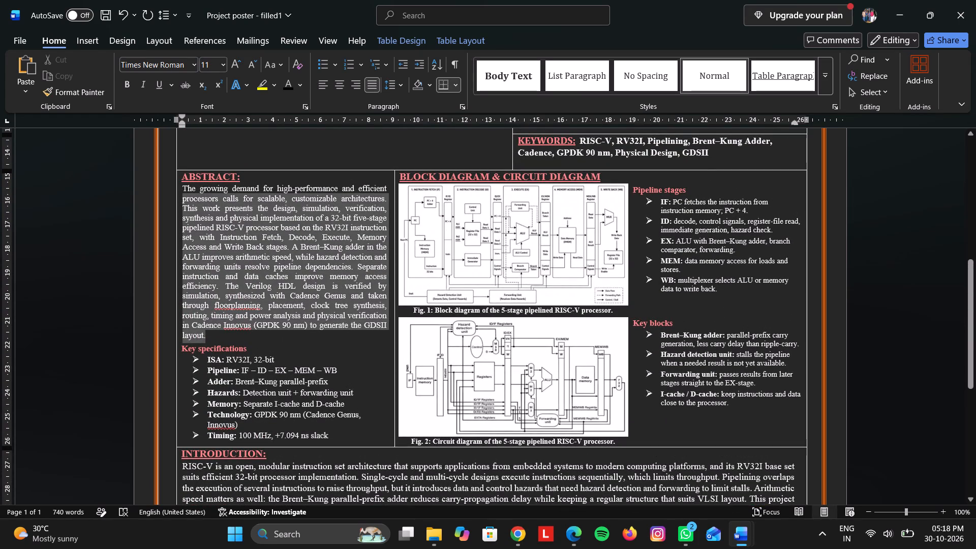
left_click_drag(188, 200, 185, 191)
left_click_drag(181, 123, 187, 125)
left_click(245, 252)
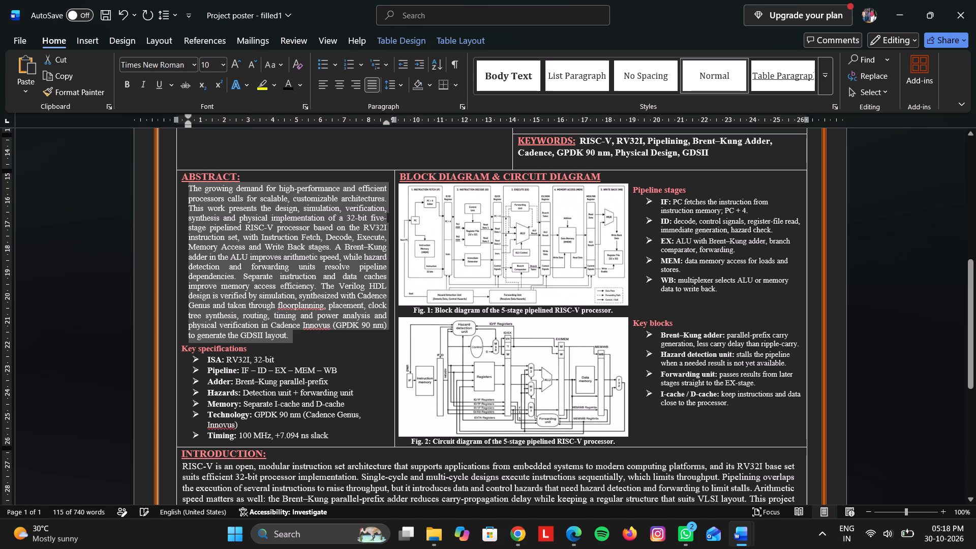
scroll(274, 300, "down", 3)
scroll(274, 300, "up", 3)
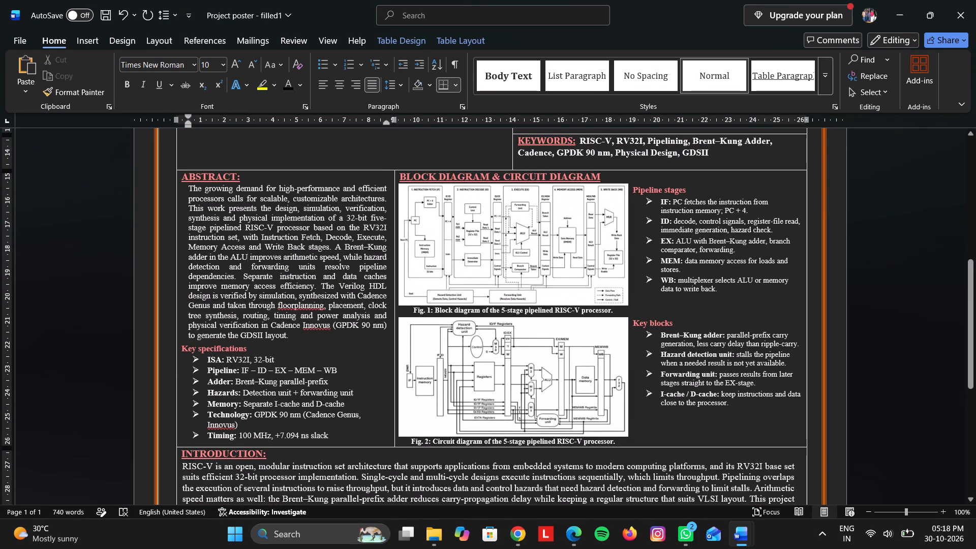
left_click_drag(299, 338, 192, 188)
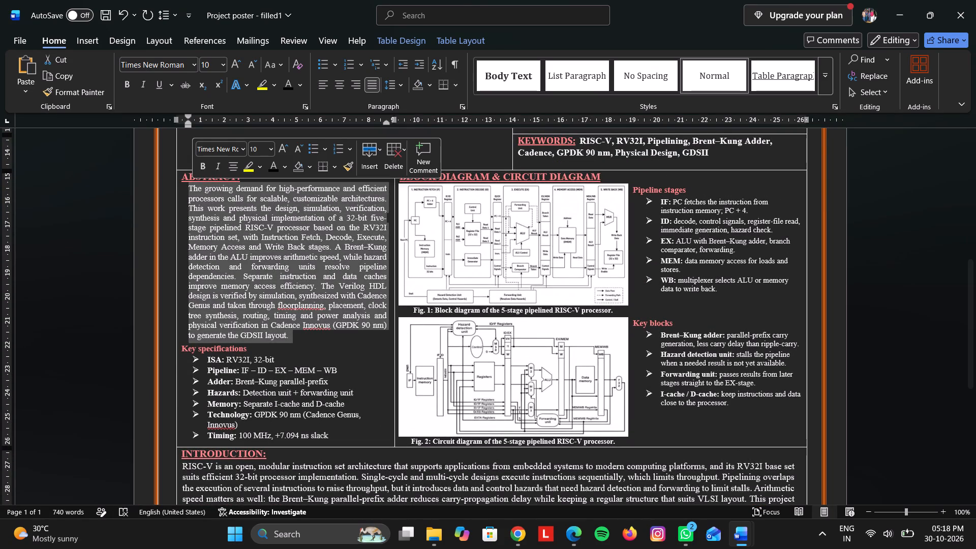
left_click_drag(386, 123, 381, 123)
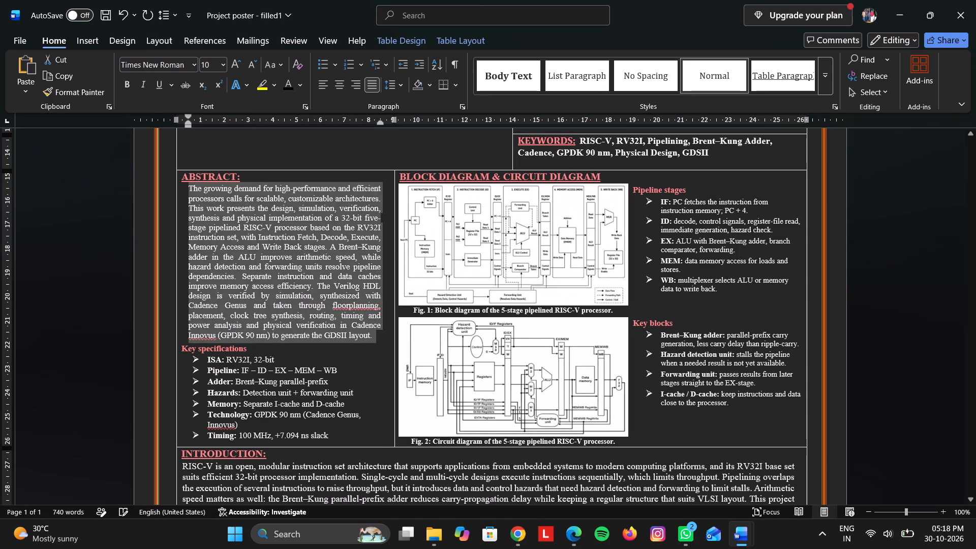
left_click(297, 257)
Indent the left side of the Introduction paragraph slightly, matching the left indent of the Abstract paragraph.
scroll(306, 292, "down", 1)
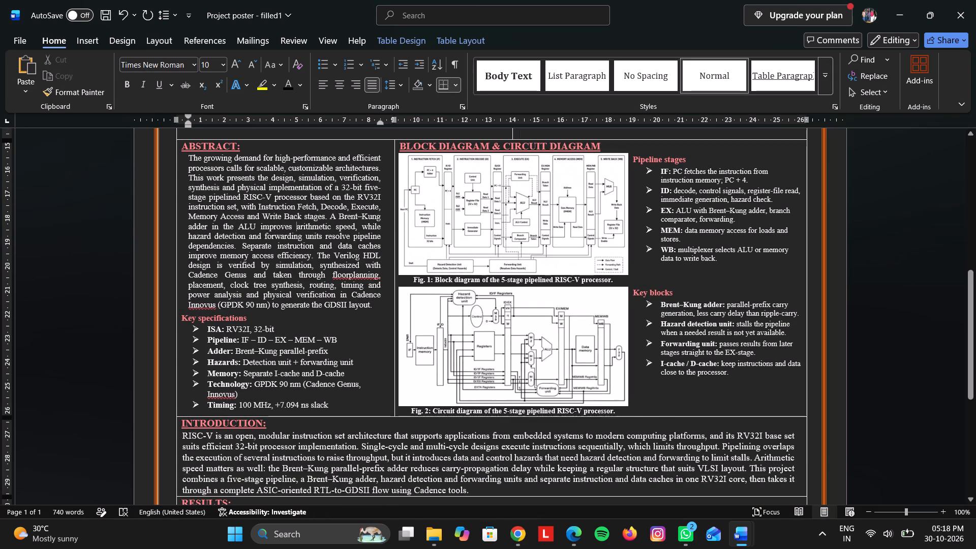
scroll(306, 294, "down", 5)
left_click_drag(474, 340, 188, 286)
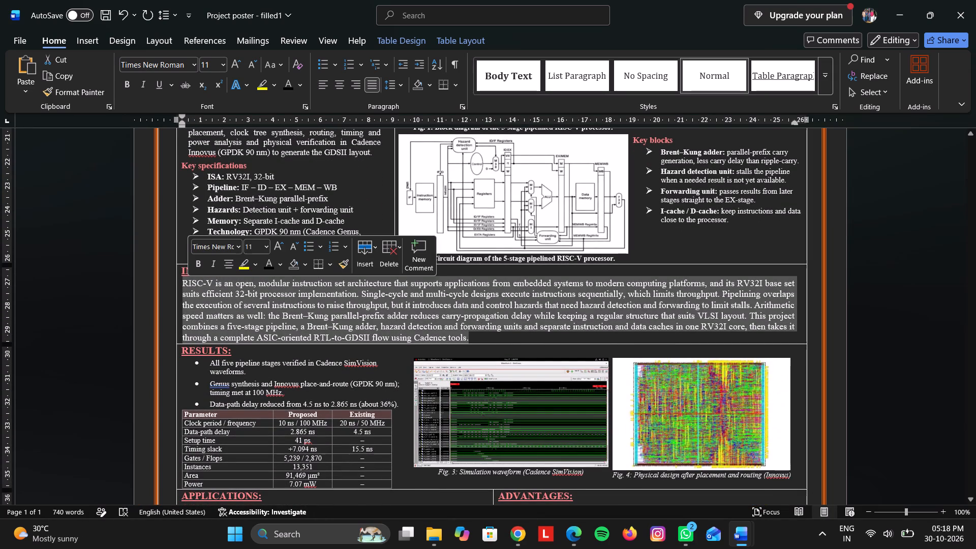
left_click(183, 123)
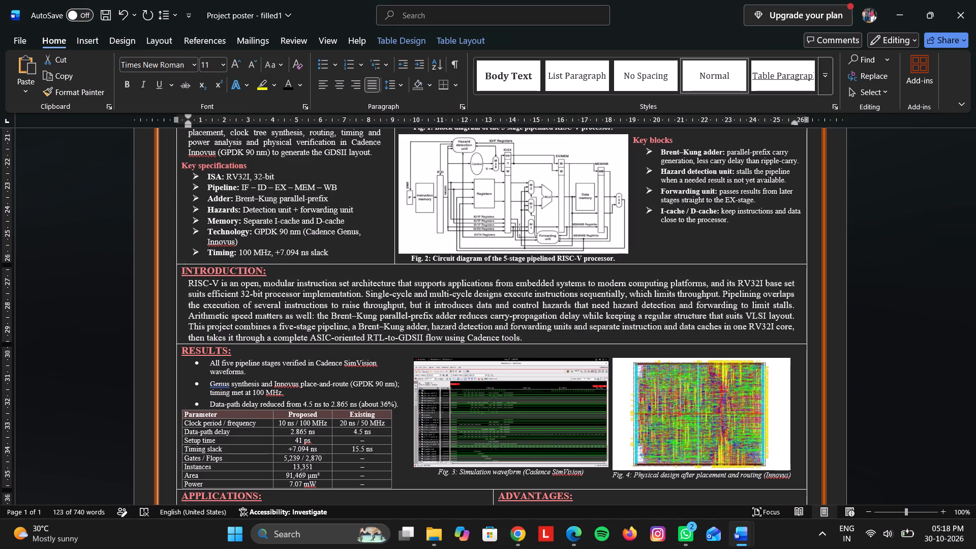
left_click(246, 293)
Change the three bullet items under Results to arrowhead bullets.
scroll(247, 294, "down", 6)
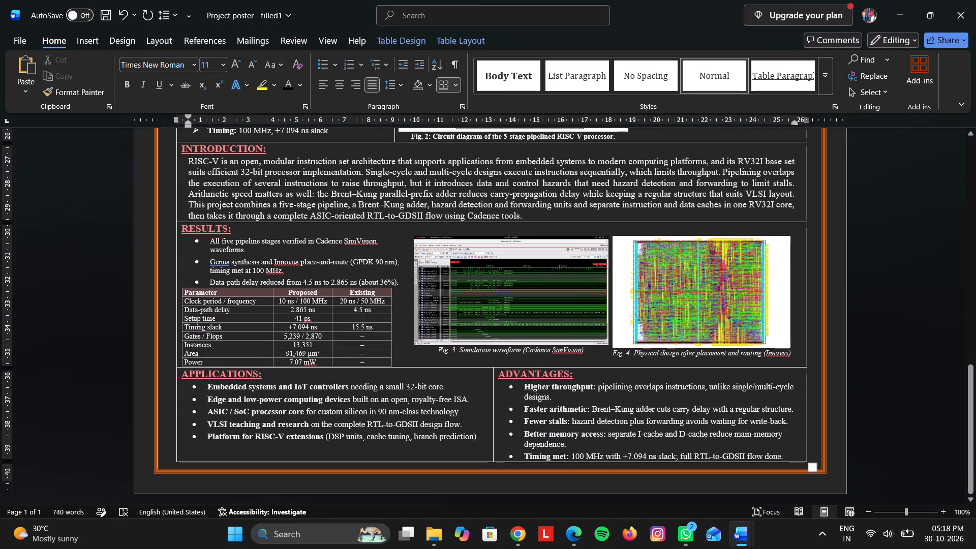
left_click_drag(400, 282, 269, 235)
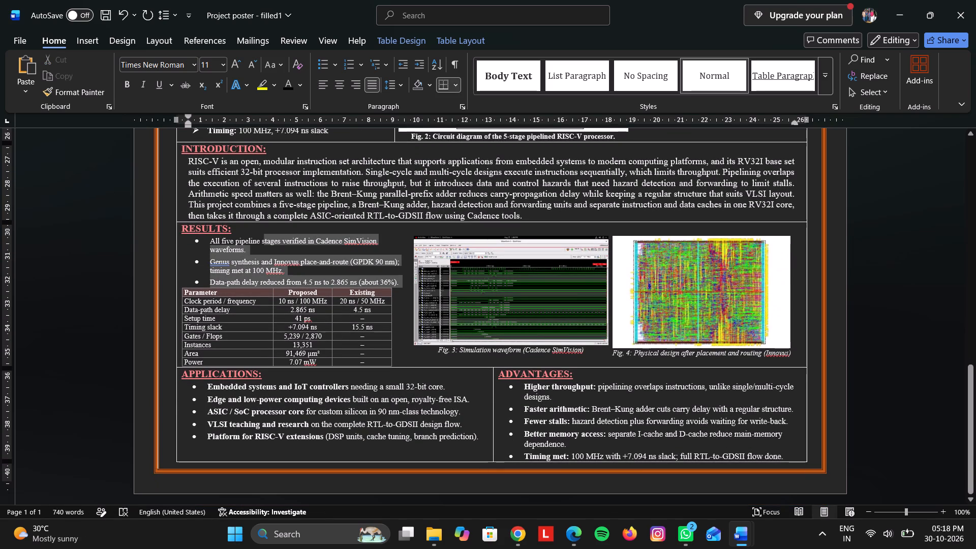
left_click_drag(269, 235, 211, 241)
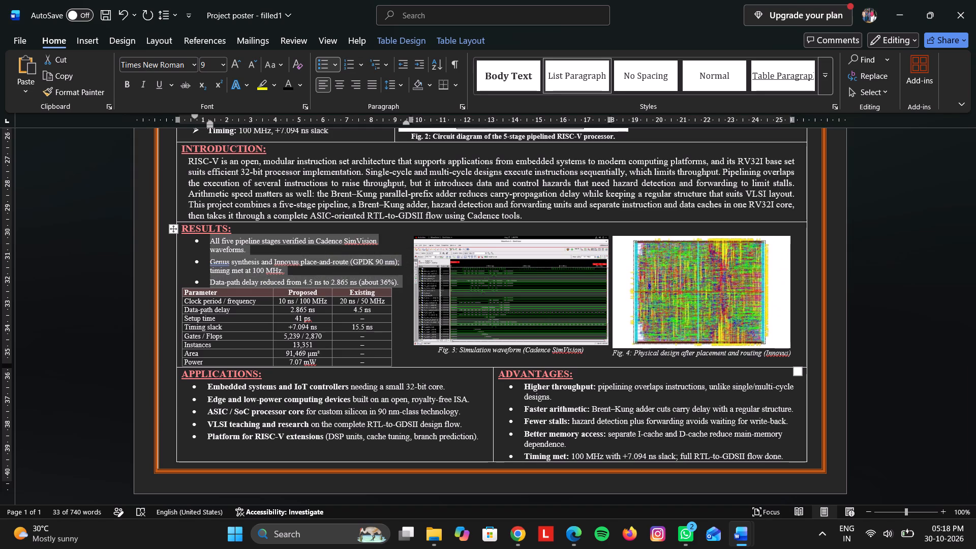
left_click(326, 65)
left_click(326, 65)
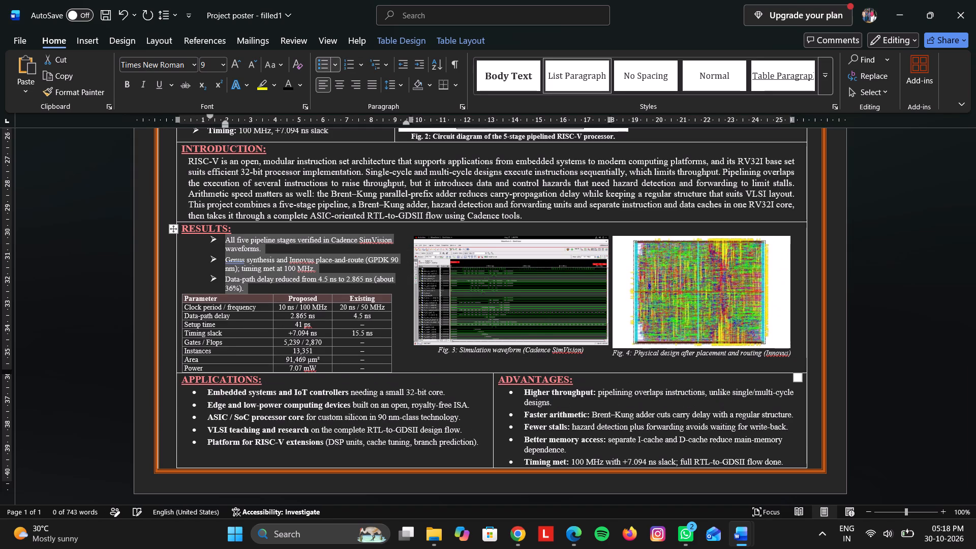
Reduce the left indent of the Results bullet list to about 1.4 on the ruler, keeping its hanging indent.
left_click_drag(224, 124, 209, 124)
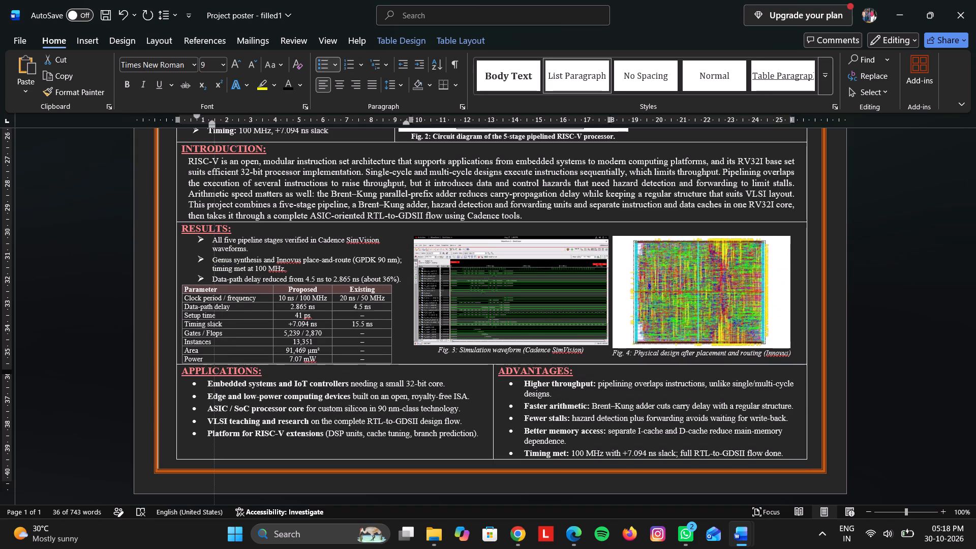
left_click_drag(209, 124, 205, 126)
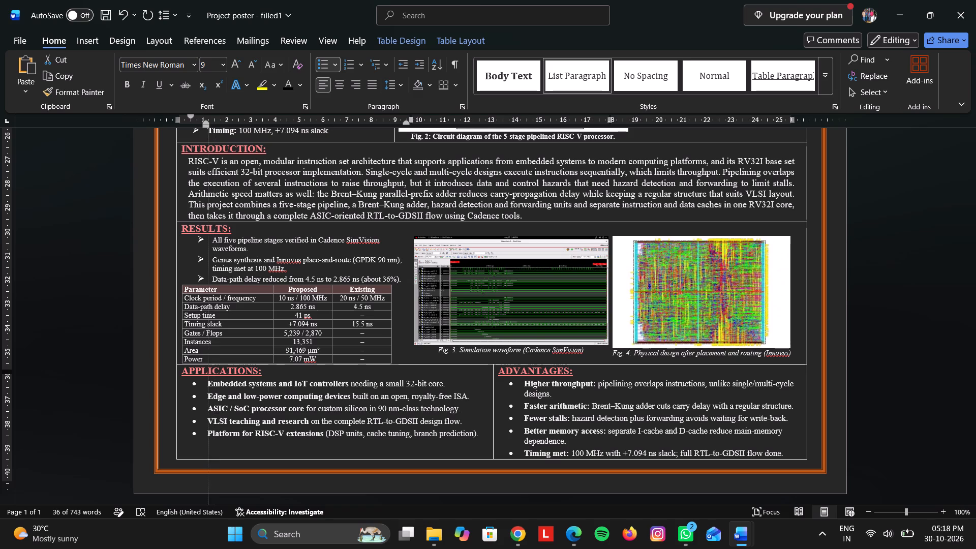
left_click_drag(205, 126, 210, 129)
scroll(235, 238, "down", 1)
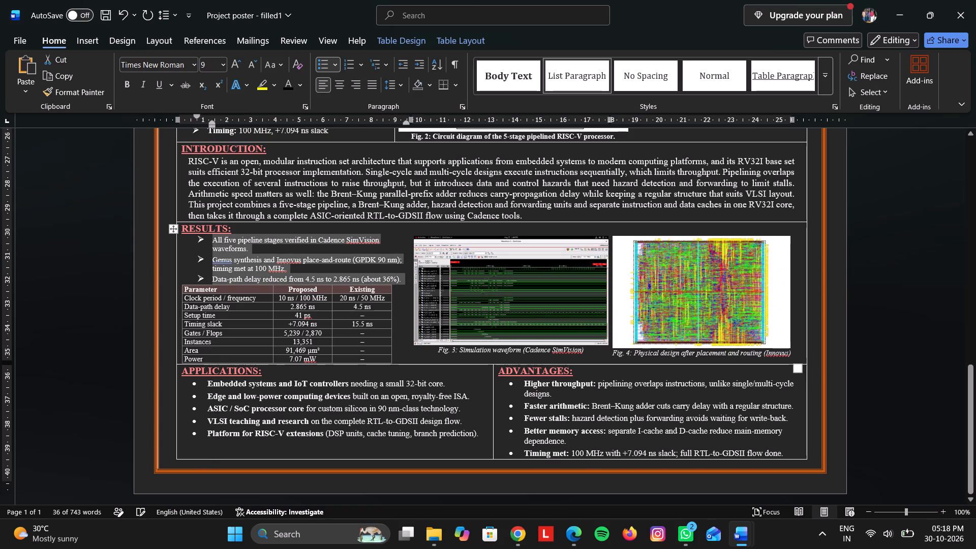
scroll(237, 248, "up", 4)
scroll(237, 248, "down", 3)
left_click(242, 282)
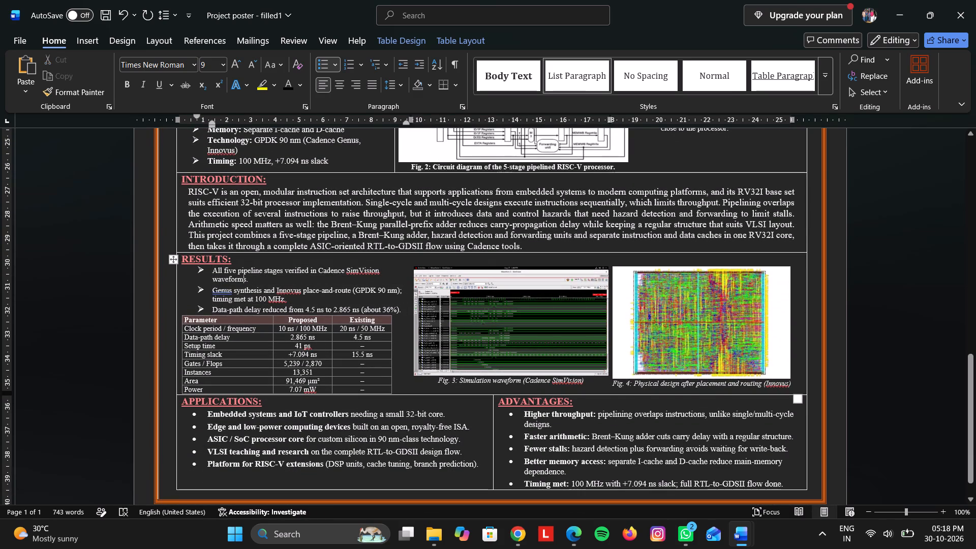
Check the proofing options for the flagged word "Genus" in the second Results item.
scroll(271, 307, "down", 2)
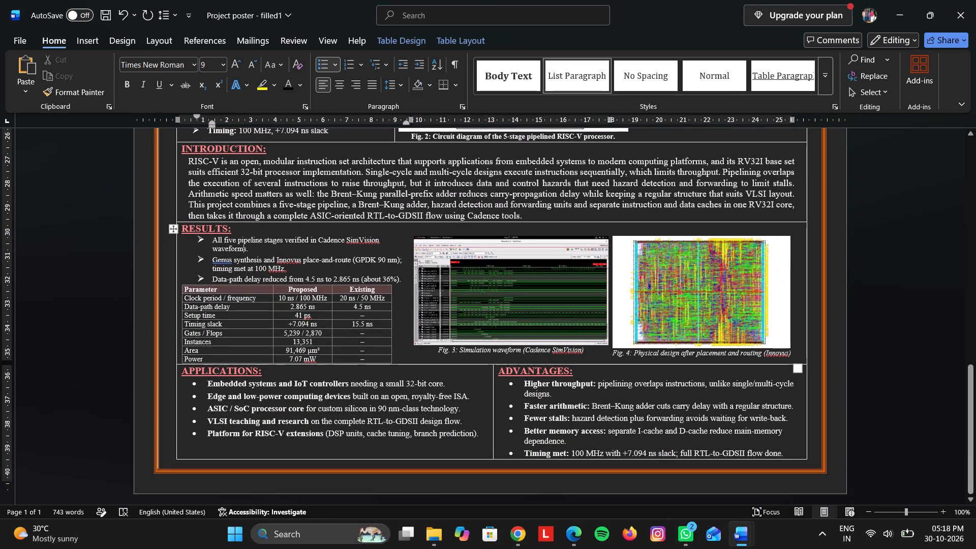
left_click(224, 261)
right_click(224, 261)
left_click(224, 261)
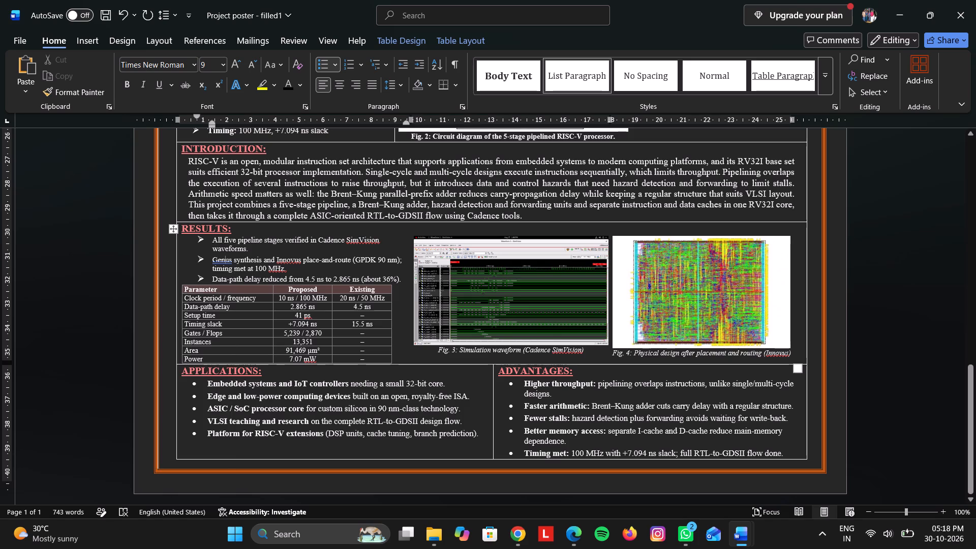
Change the Fig. 3 simulation waveform caption from italic to bold.
left_click_drag(435, 350, 436, 350)
left_click_drag(436, 350, 588, 356)
left_click(611, 334)
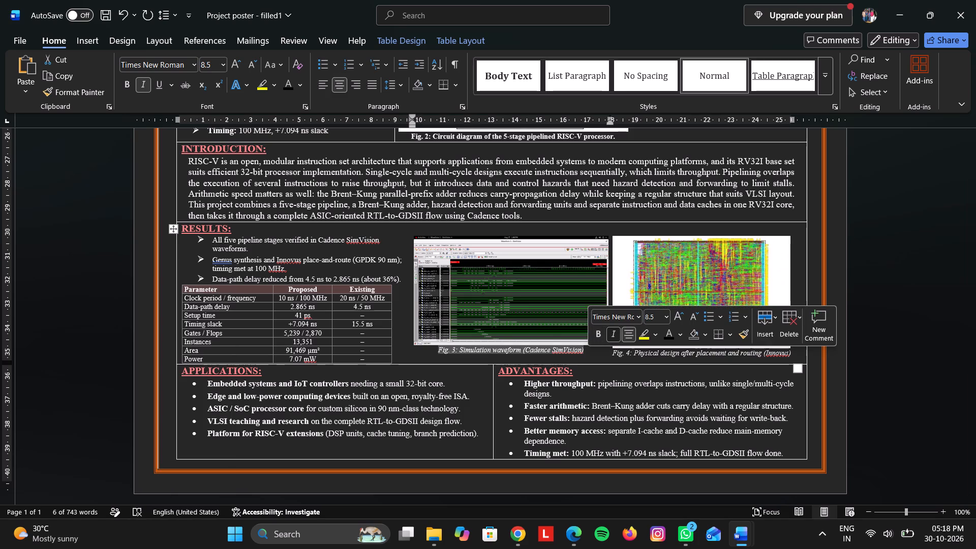
left_click(600, 333)
left_click(582, 361)
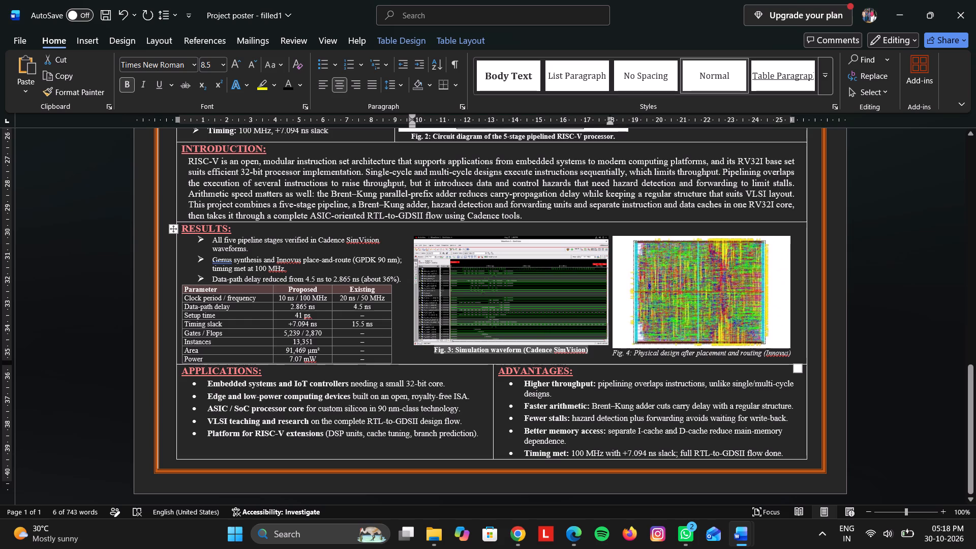
Change the Fig. 4 caption, "Physical design after placement and routing (Innovus)", from italic to bold.
left_click(584, 362)
left_click(592, 348)
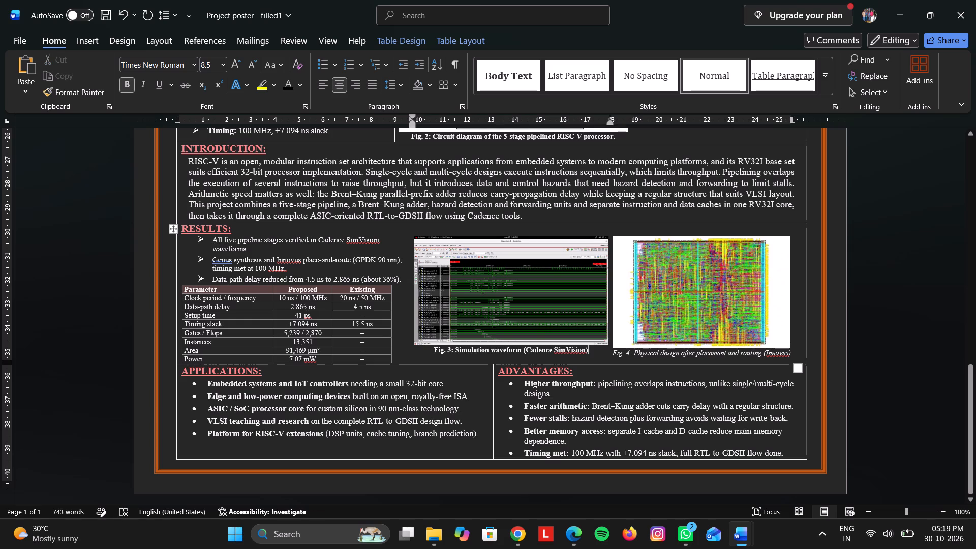
left_click_drag(614, 353, 790, 353)
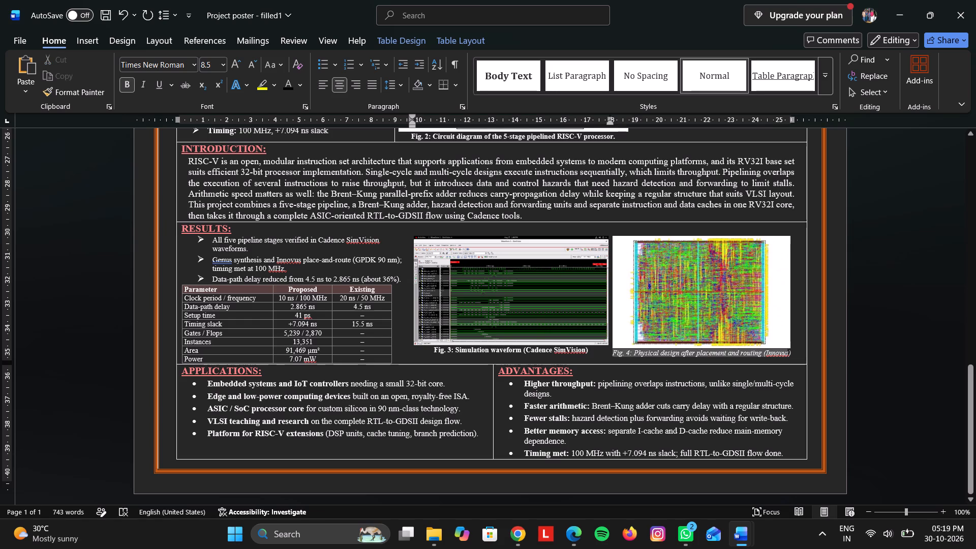
left_click_drag(790, 353, 796, 350)
left_click(796, 350)
left_click_drag(793, 353, 742, 357)
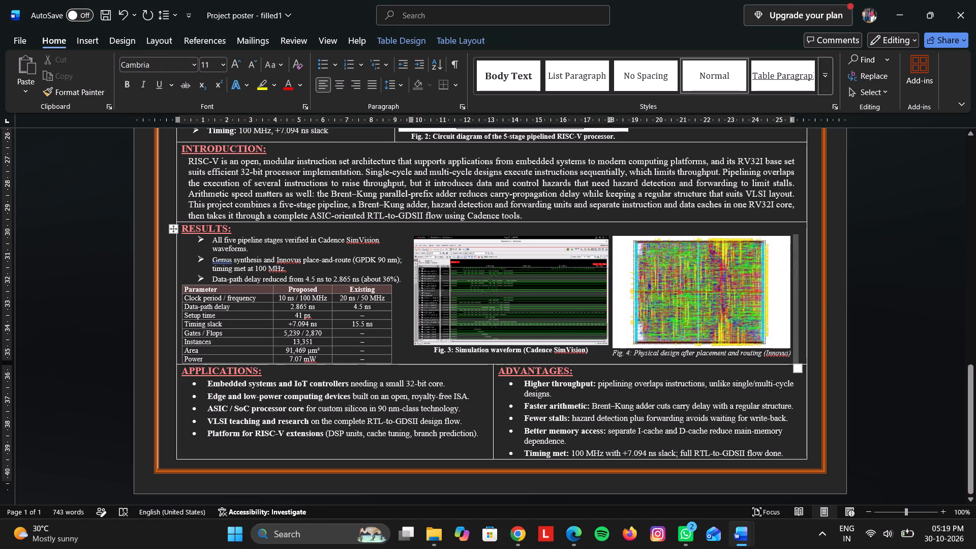
left_click_drag(742, 357, 694, 359)
left_click(694, 359)
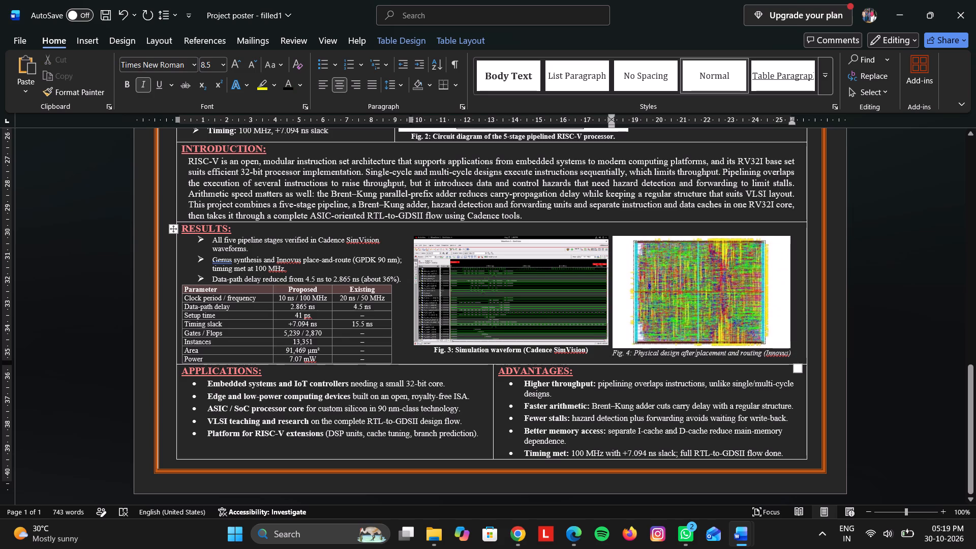
left_click_drag(613, 353, 785, 356)
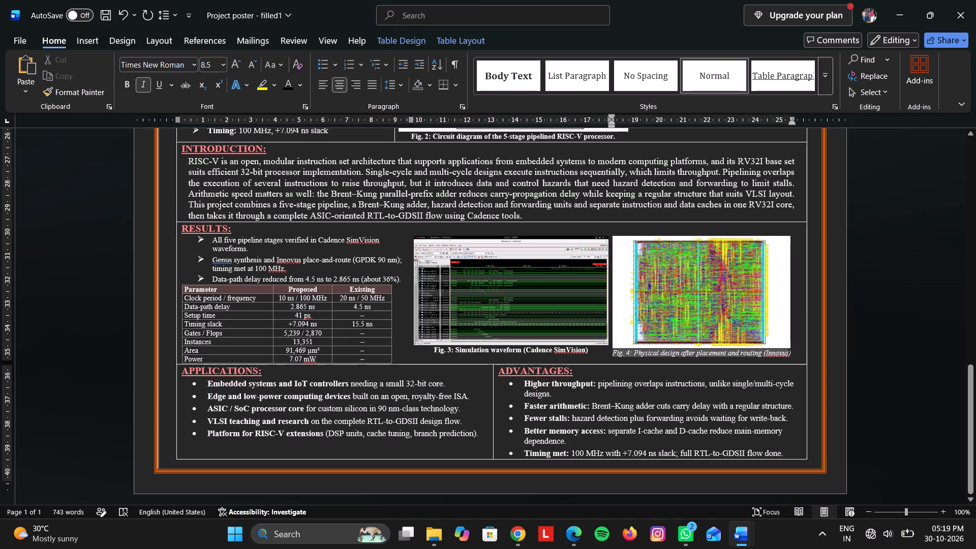
left_click_drag(785, 356, 792, 354)
left_click(753, 335)
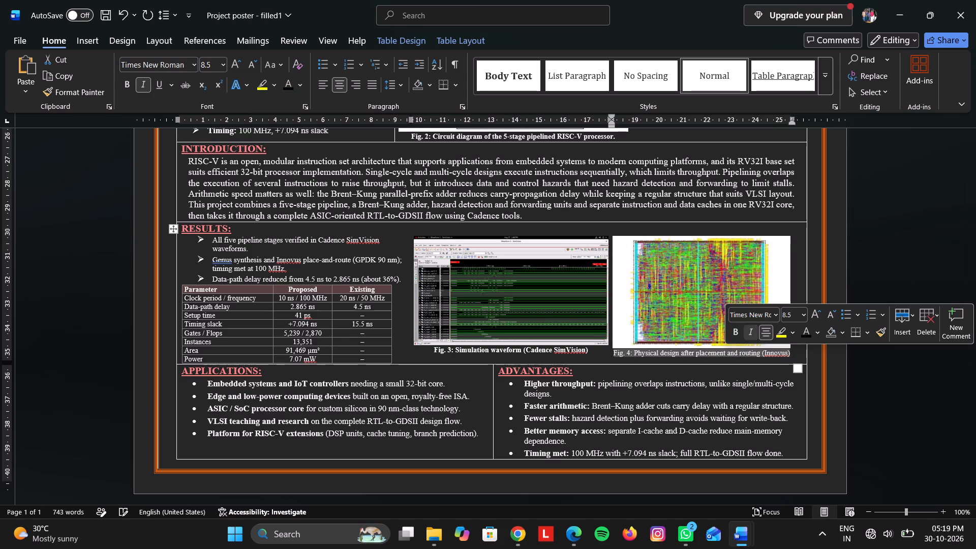
left_click(735, 335)
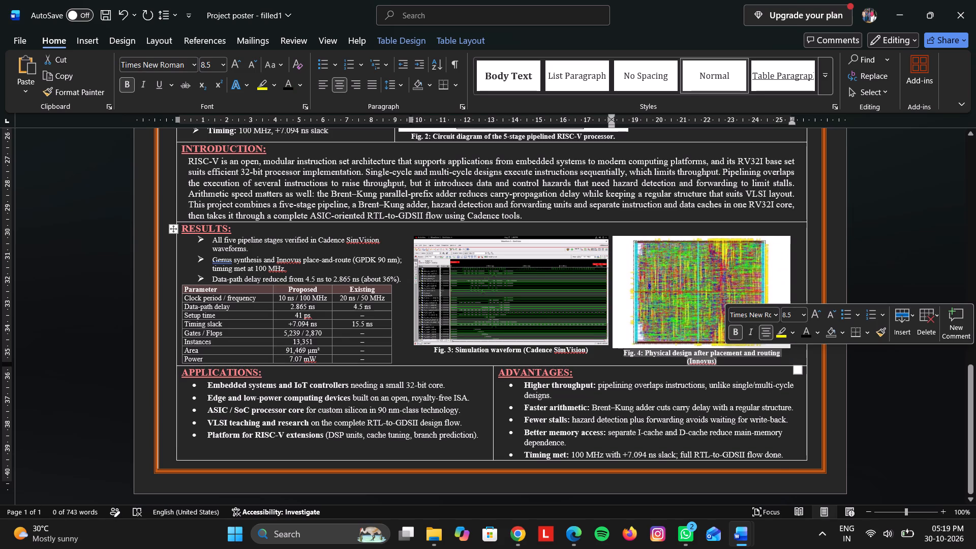
scroll(691, 429, "down", 5)
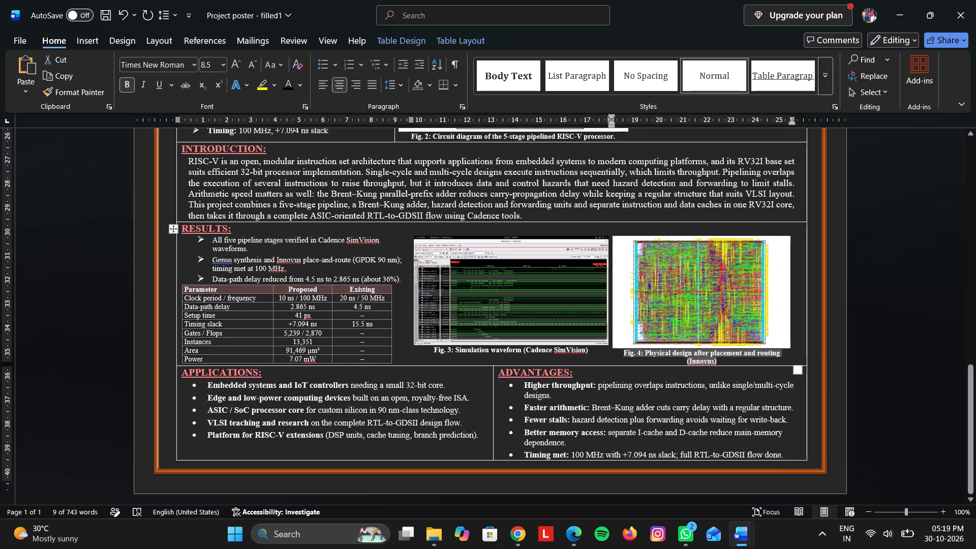
Remove the centring from the Fig. 4 caption so it is left-aligned, undoing the accidental deletion of the picture above it.
left_click(623, 354)
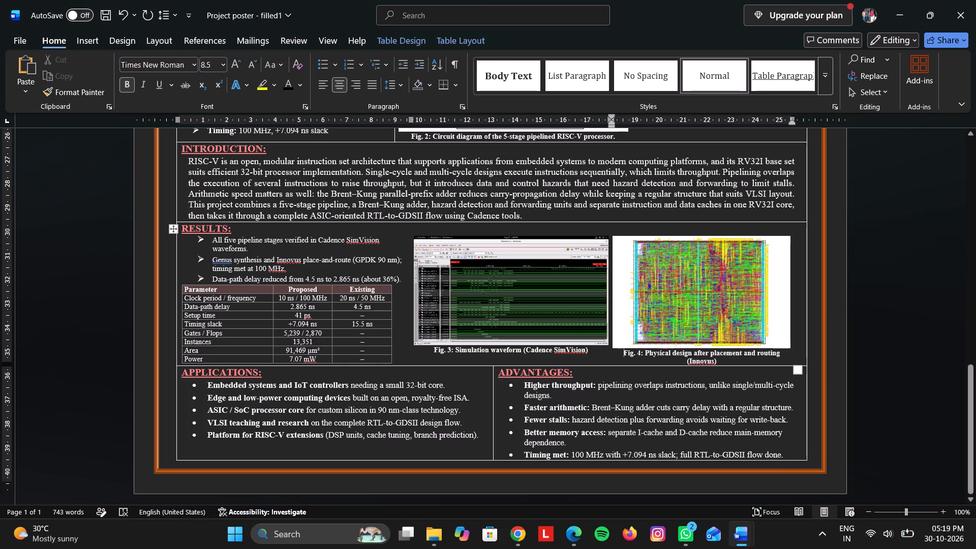
key("BackSpace")
key("BackSpace")
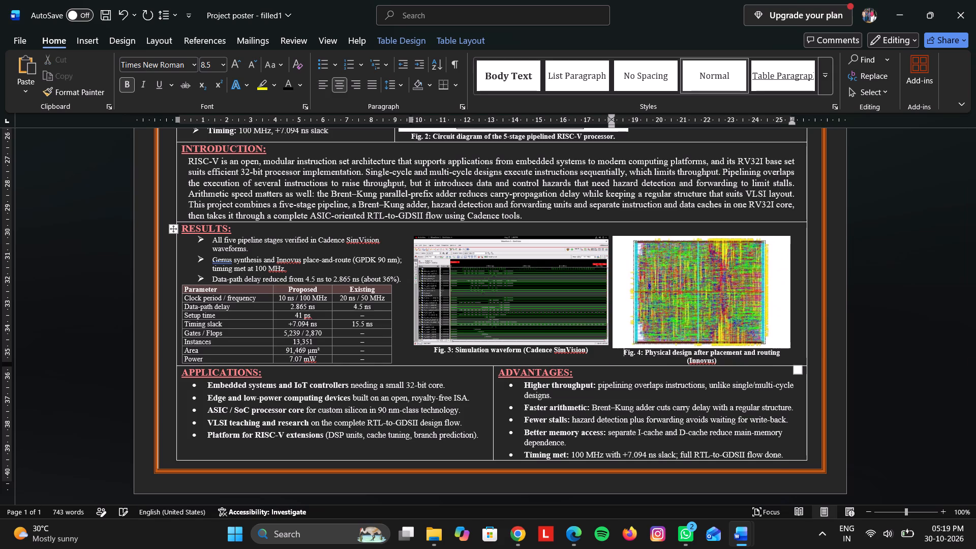
key("BackSpace")
key("BackSpace")
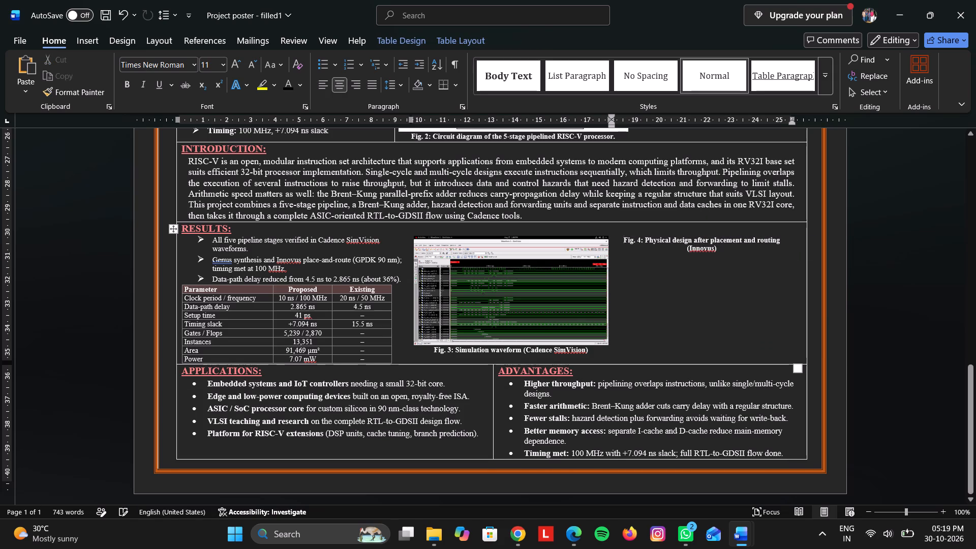
key("ctrl+z")
key("ctrl+z")
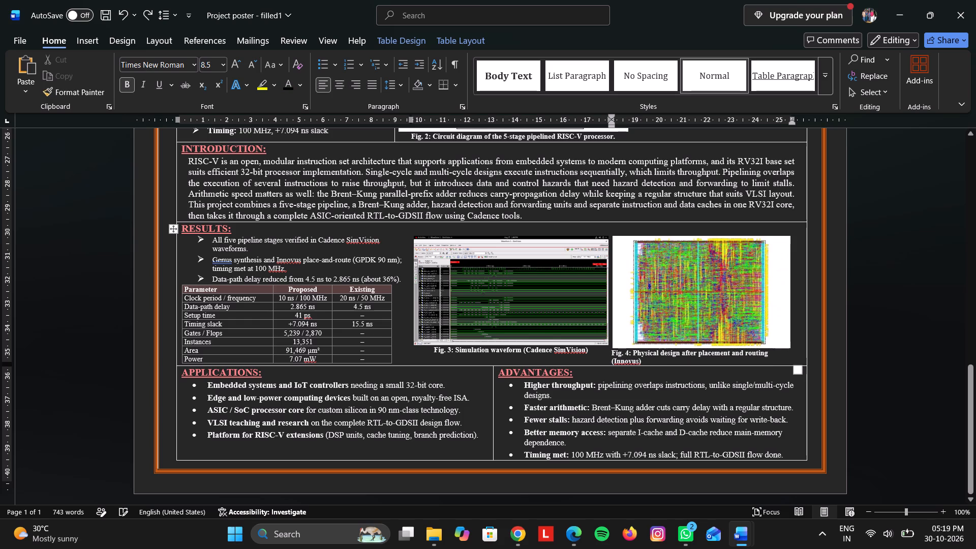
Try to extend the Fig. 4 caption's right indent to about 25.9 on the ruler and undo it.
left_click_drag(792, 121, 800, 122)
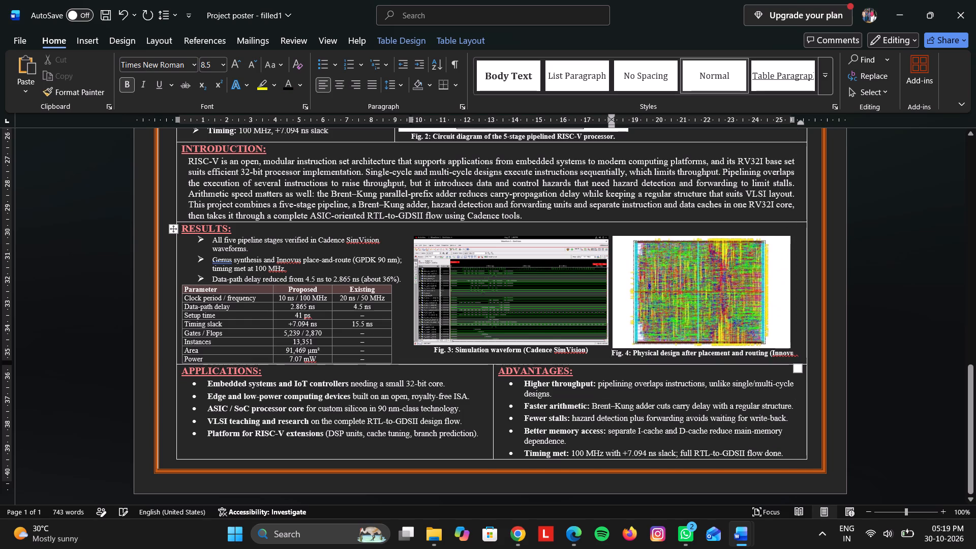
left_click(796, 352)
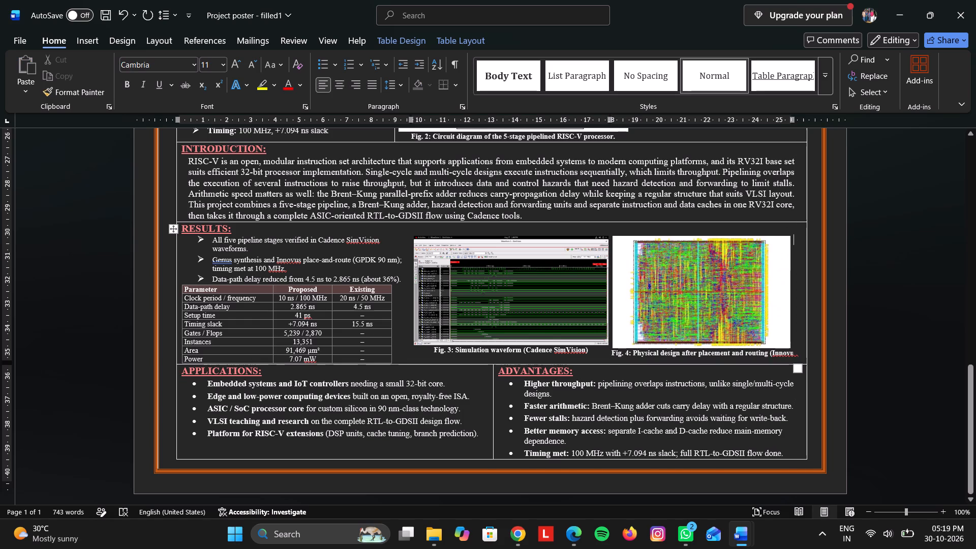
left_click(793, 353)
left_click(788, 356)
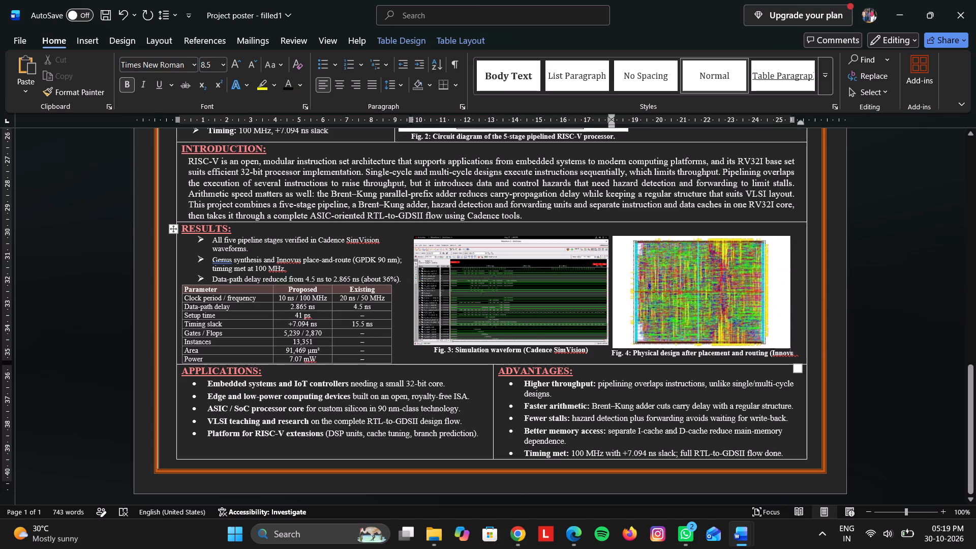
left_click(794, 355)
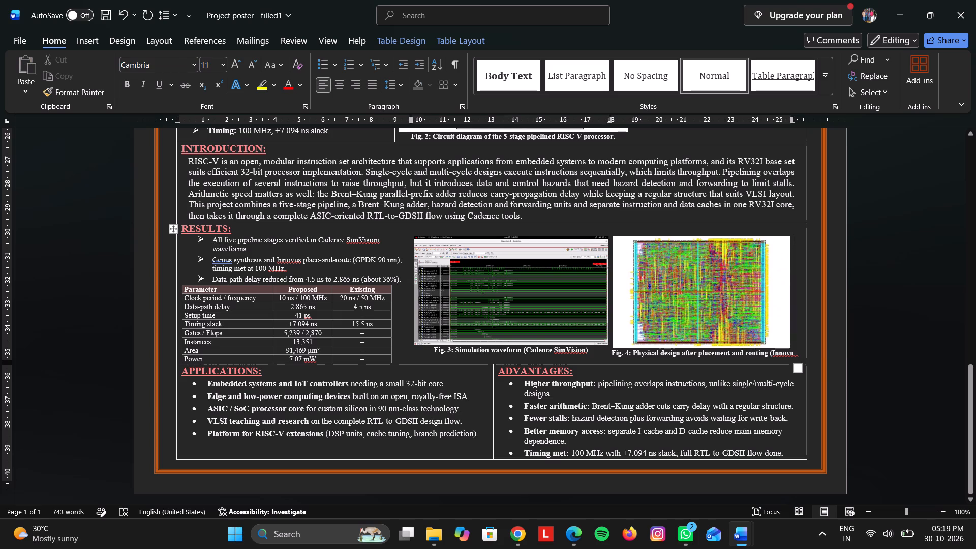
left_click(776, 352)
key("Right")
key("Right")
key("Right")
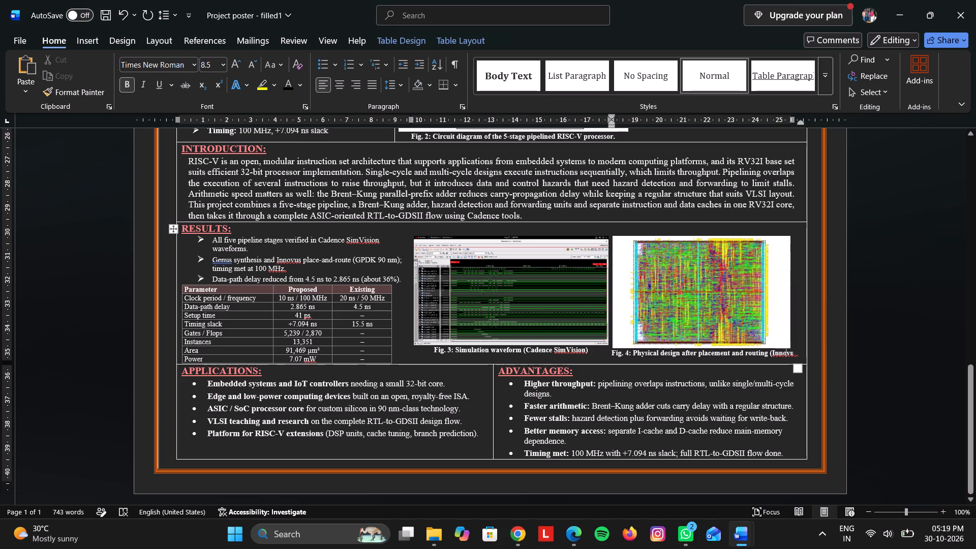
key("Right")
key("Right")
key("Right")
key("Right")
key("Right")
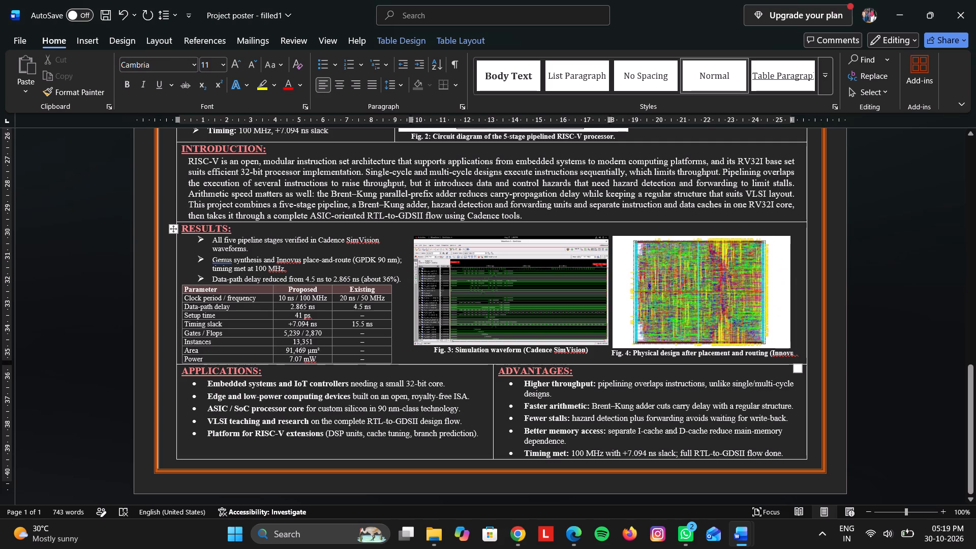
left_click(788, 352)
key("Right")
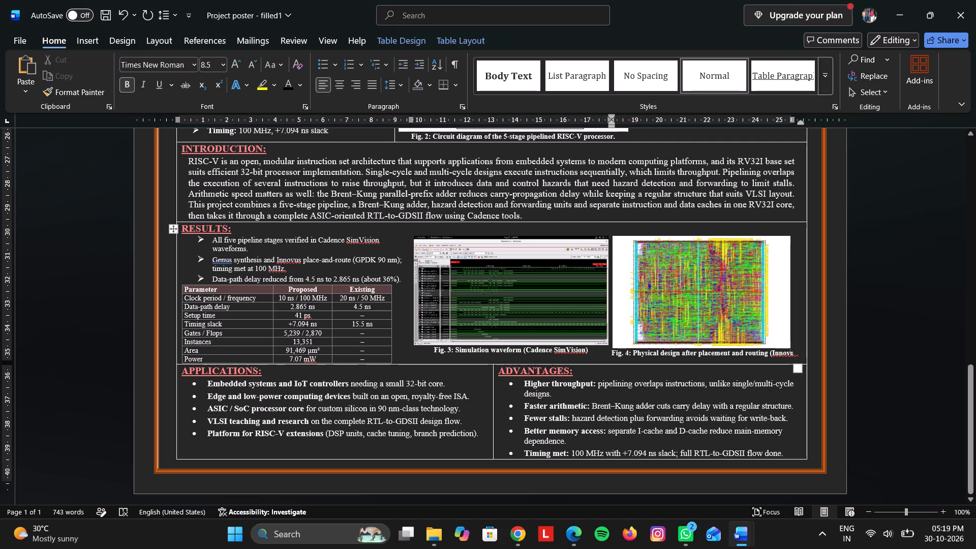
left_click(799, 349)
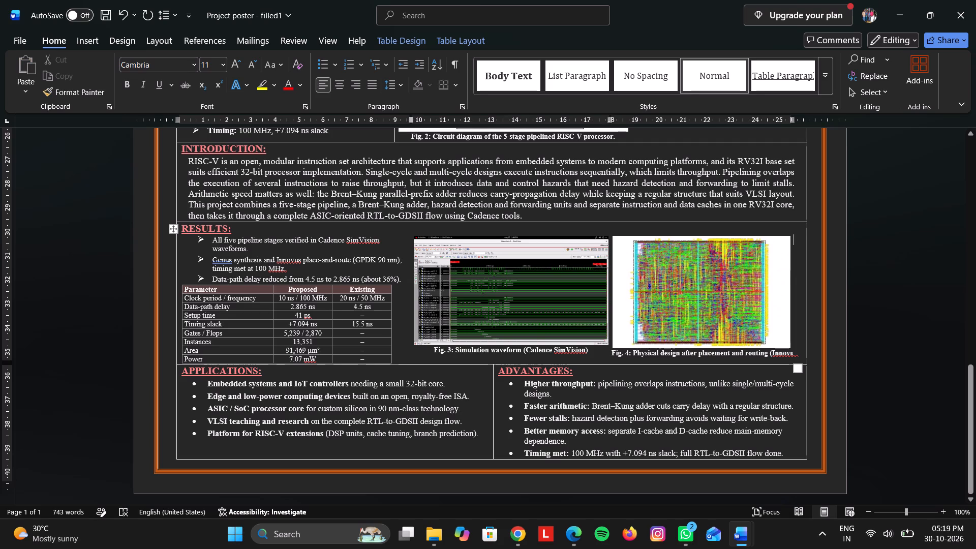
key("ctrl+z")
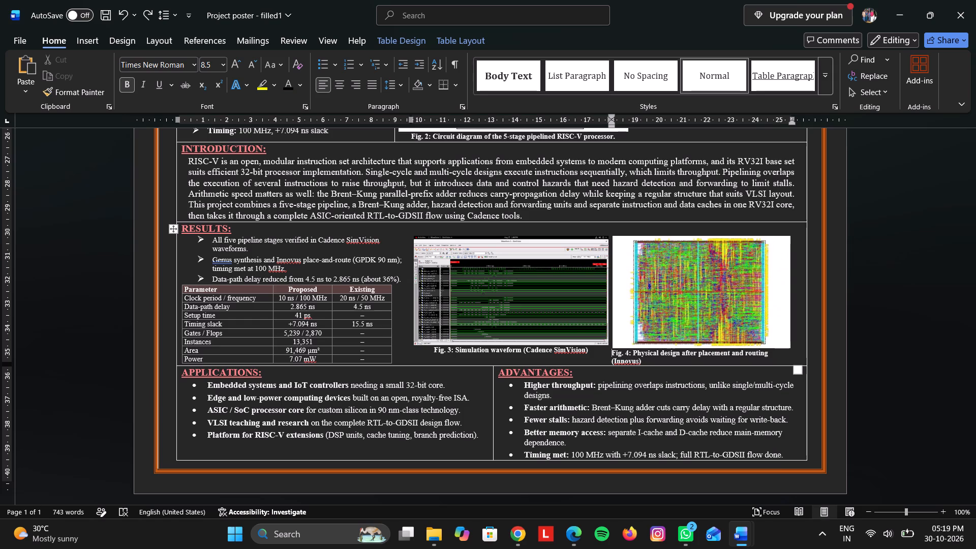
Extend the Fig. 4 caption's right indent and its table cell's right border to about 25.9 on the ruler.
left_click_drag(791, 123, 801, 123)
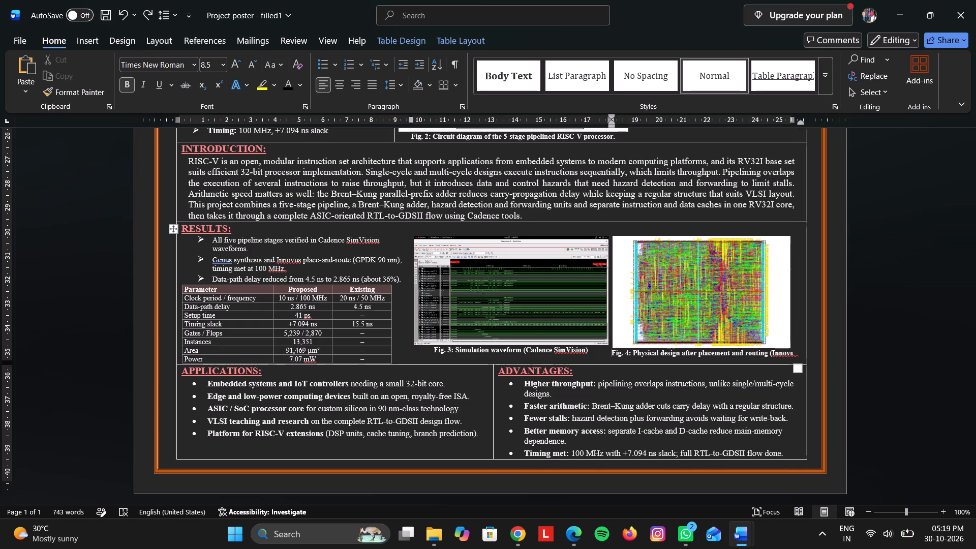
left_click(797, 364)
left_click(797, 297)
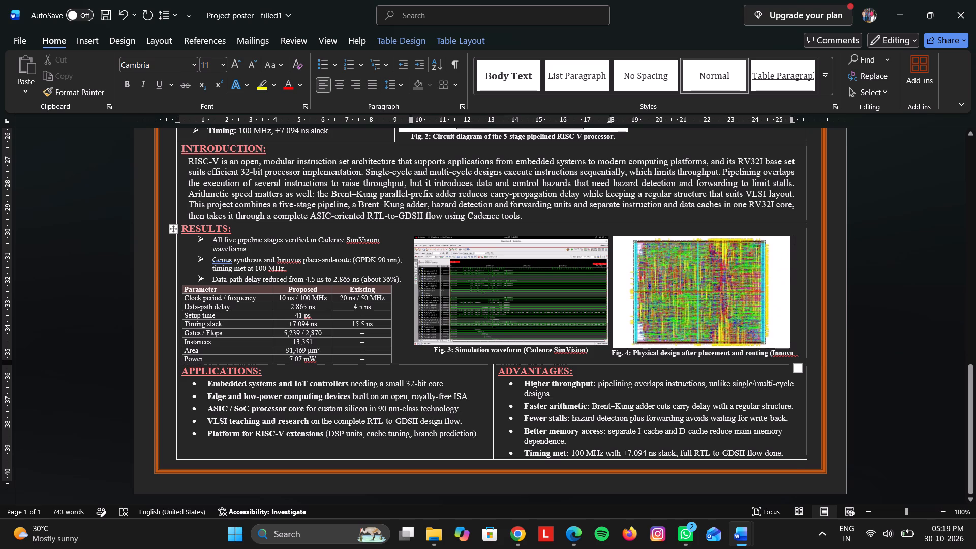
left_click_drag(792, 302, 800, 302)
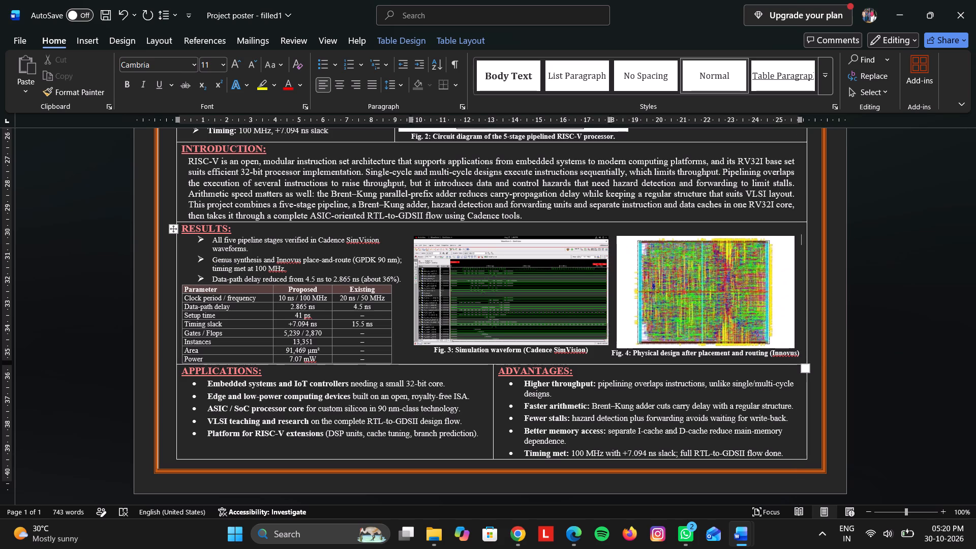
left_click(748, 297)
left_click(668, 418)
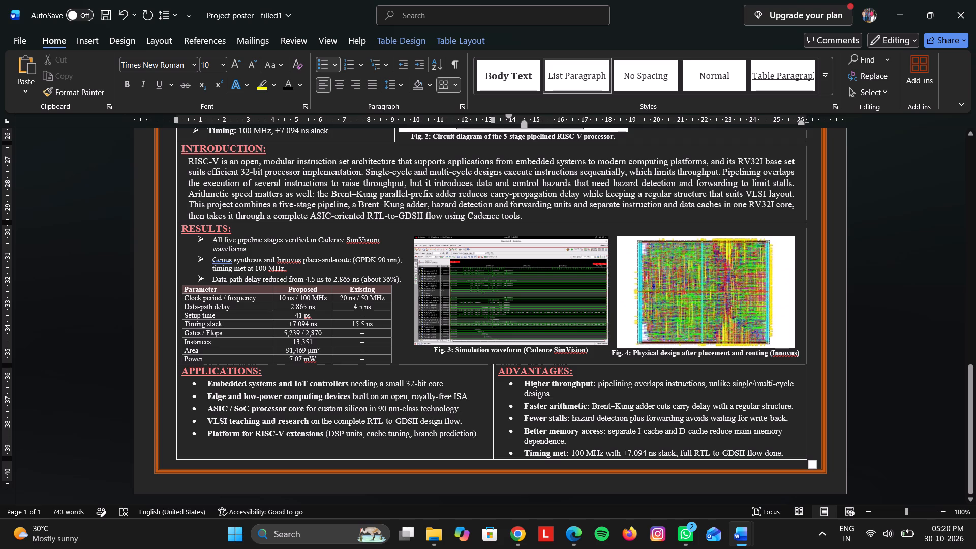
Change the five Applications items to arrowhead bullets and reduce their left indent to about 1.2, keeping the hanging indent.
scroll(461, 372, "down", 2)
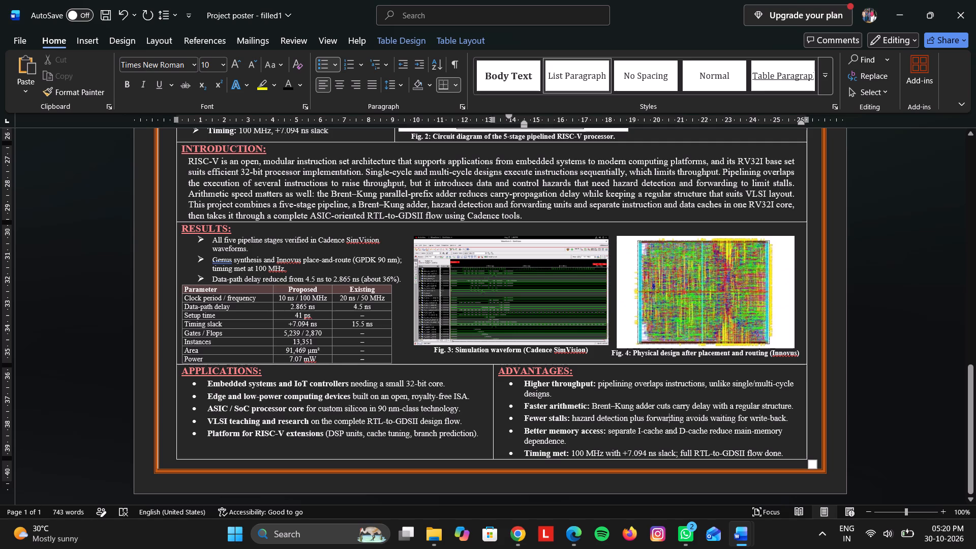
left_click_drag(483, 438, 199, 384)
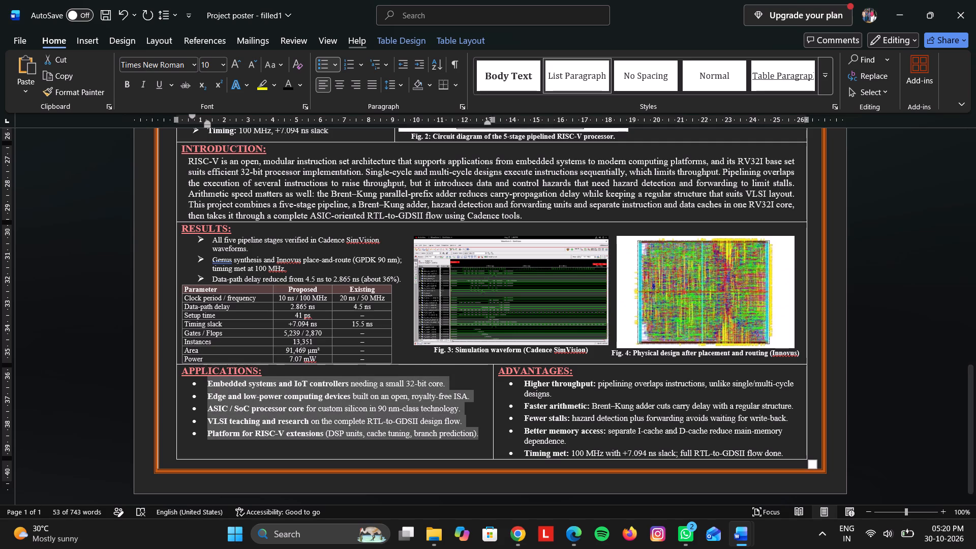
left_click(322, 64)
left_click(322, 64)
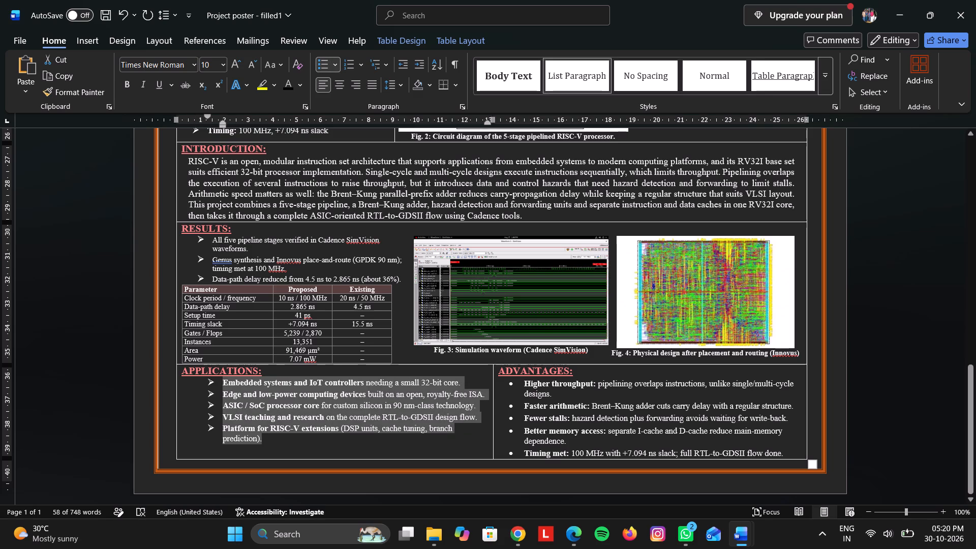
left_click_drag(222, 124, 211, 121)
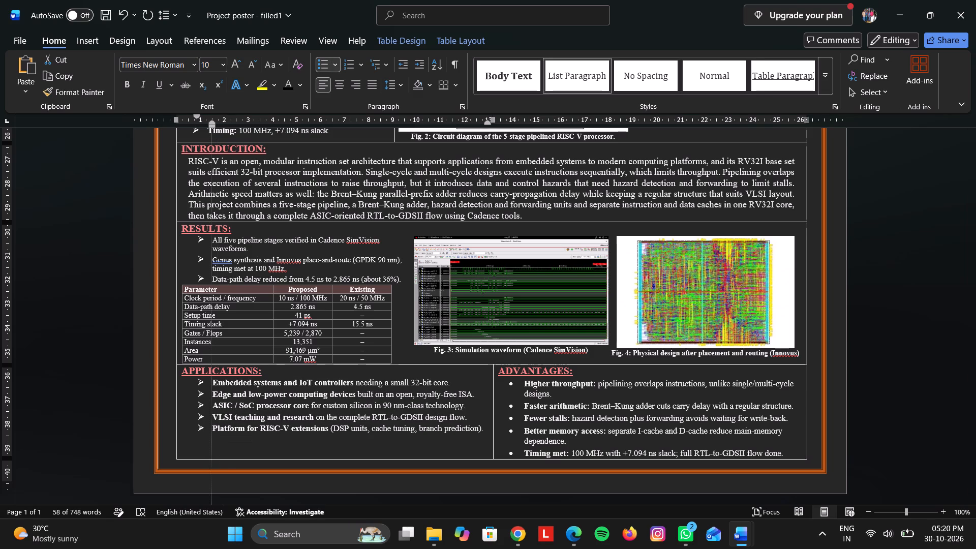
left_click_drag(211, 121, 208, 120)
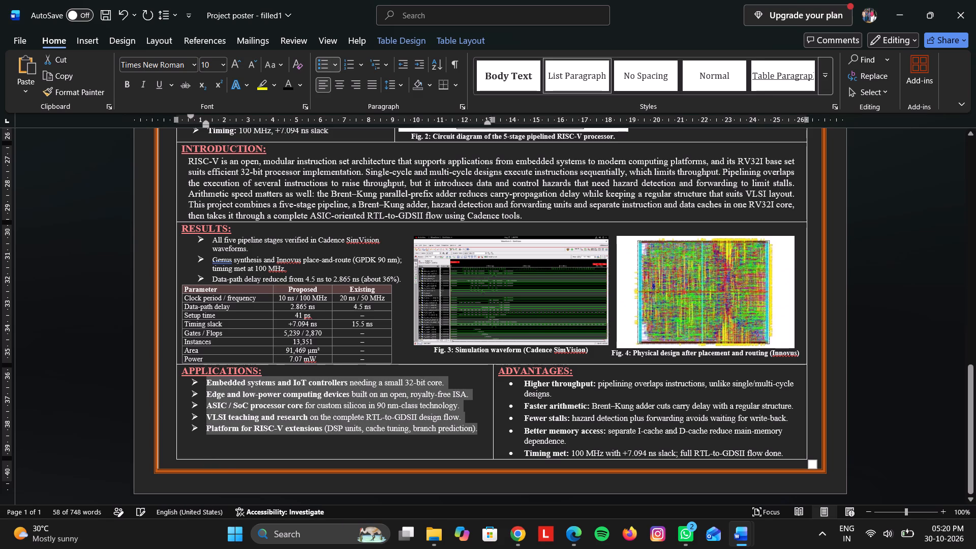
Change the five Advantages items to arrowhead bullets and reduce their left indent to about 14.5, keeping the hanging indent.
left_click(572, 451)
left_click_drag(783, 452, 585, 395)
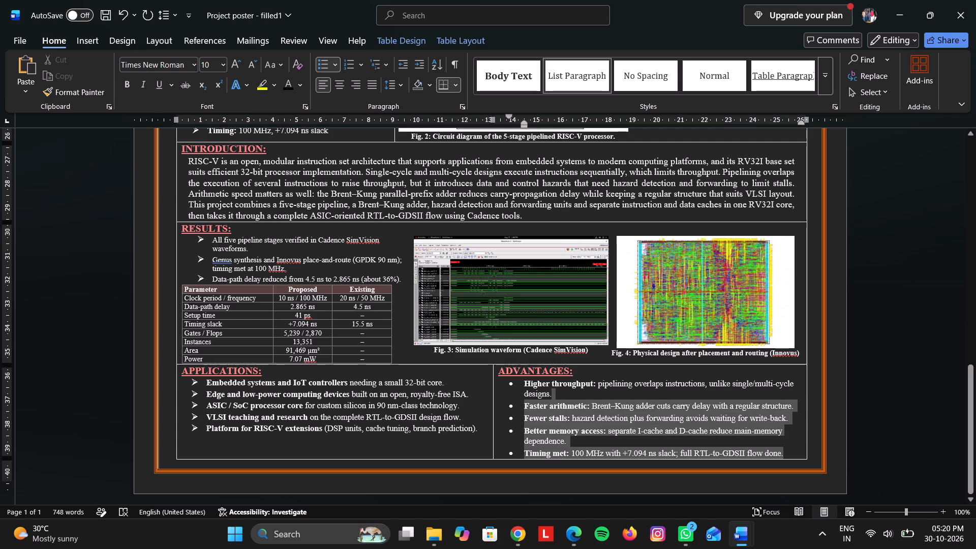
left_click_drag(585, 395, 537, 386)
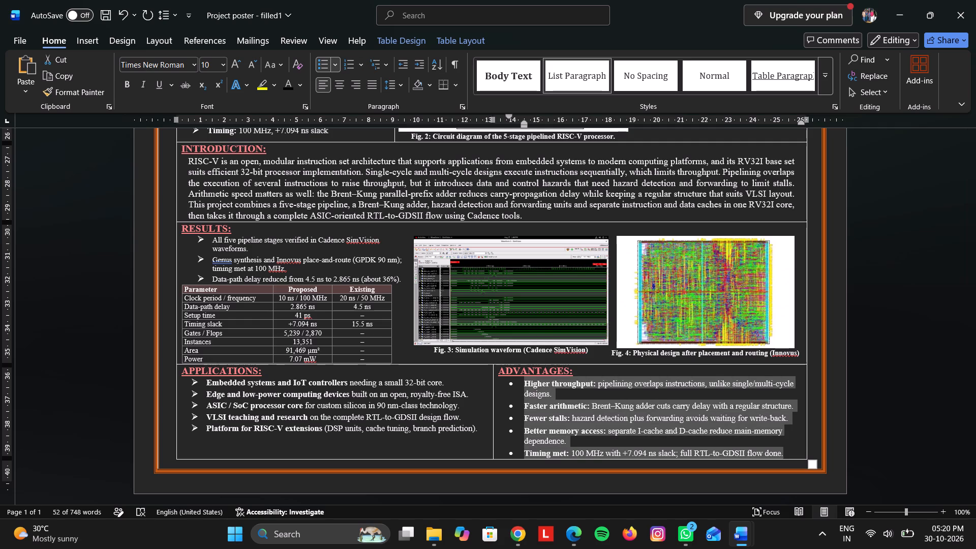
left_click(327, 65)
left_click(327, 65)
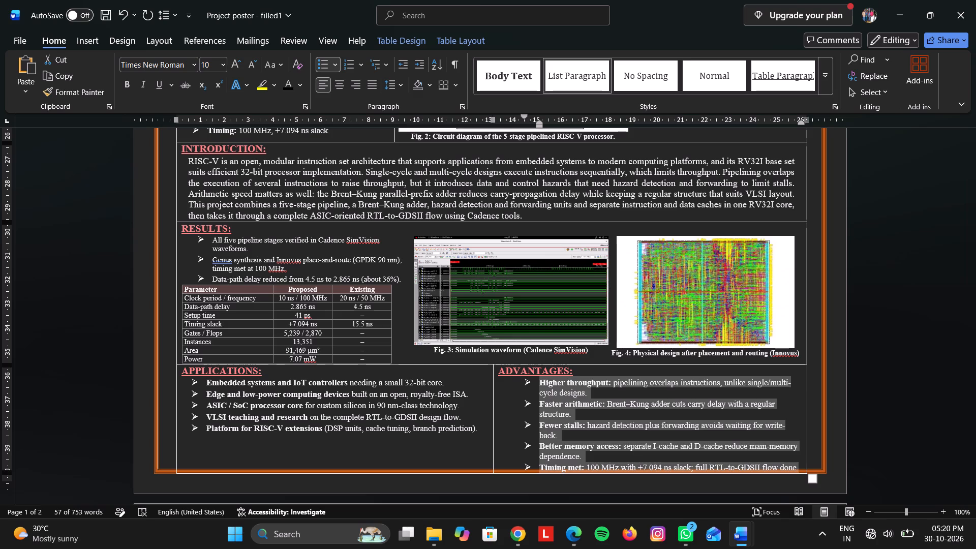
left_click_drag(539, 124, 524, 127)
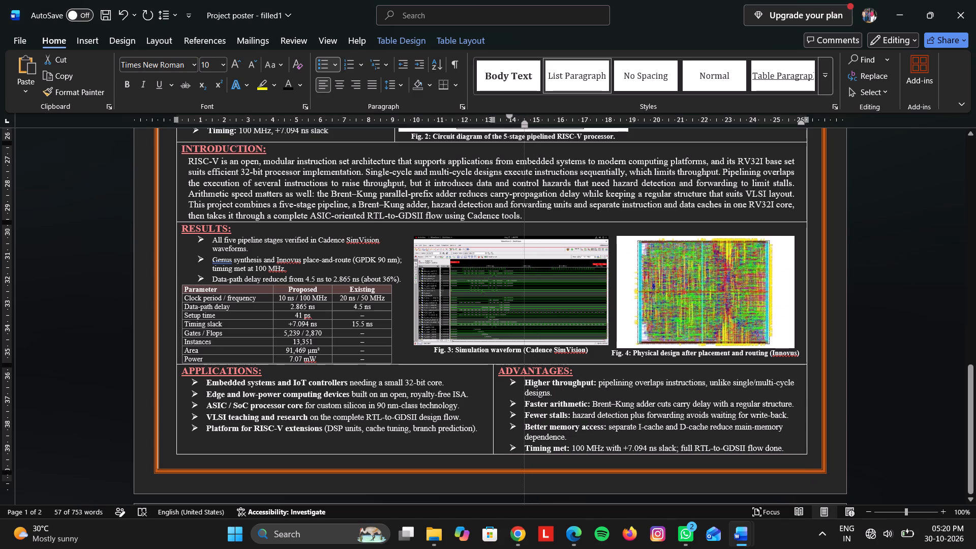
Reduce the left indent of the five Advantages items to about 14.2 on the ruler, keeping the hanging indent.
left_click_drag(524, 127, 521, 127)
left_click(702, 381)
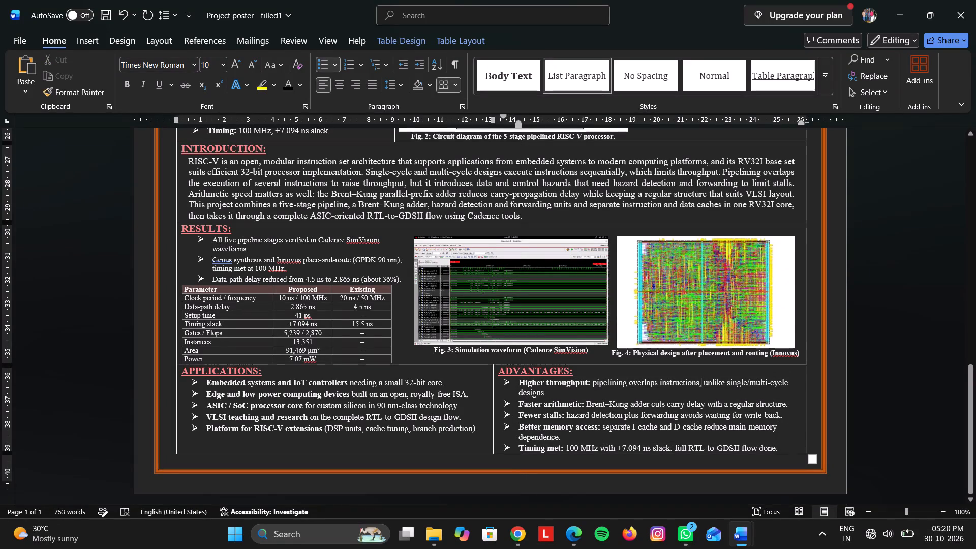
Review the poster's layout from the Advantages section back up to the student and guide details.
left_click(793, 434)
scroll(651, 417, "down", 6)
scroll(651, 417, "up", 6)
scroll(651, 417, "down", 2)
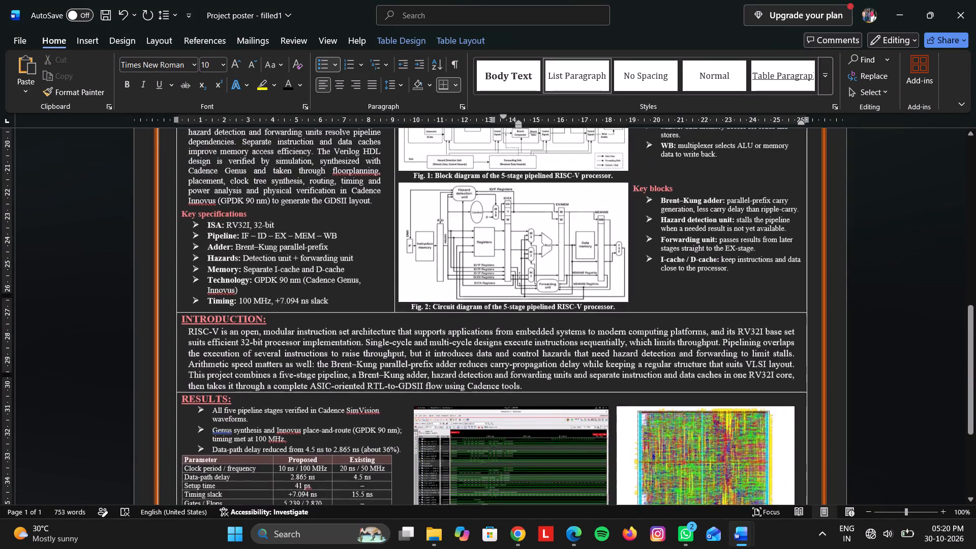
scroll(651, 417, "down", 10)
left_click(926, 383)
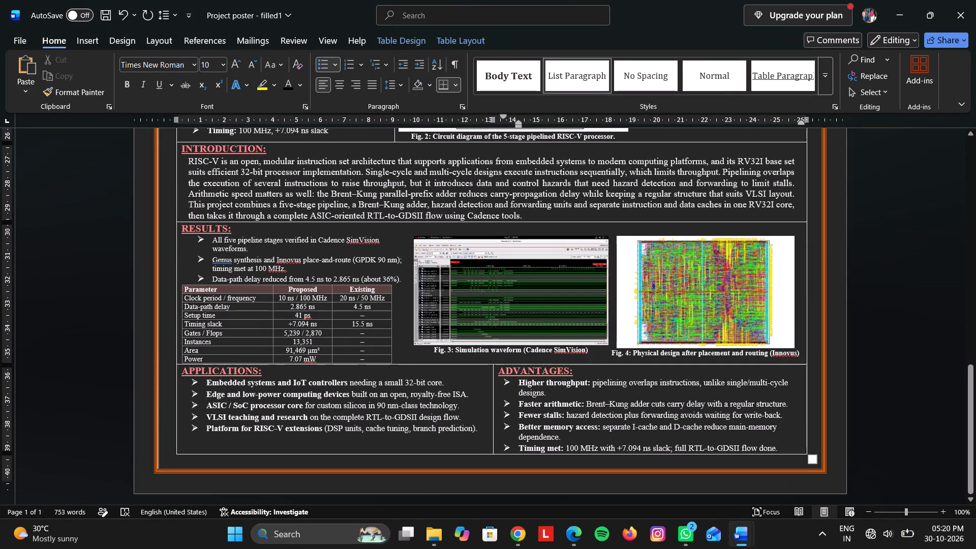
left_click(839, 403)
scroll(839, 403, "up", 8)
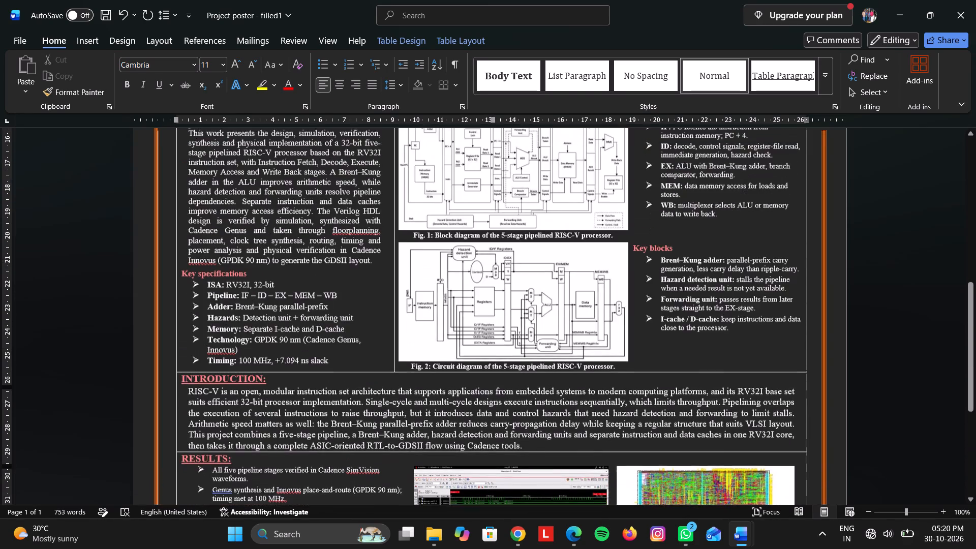
scroll(839, 403, "up", 5)
scroll(839, 403, "down", 4)
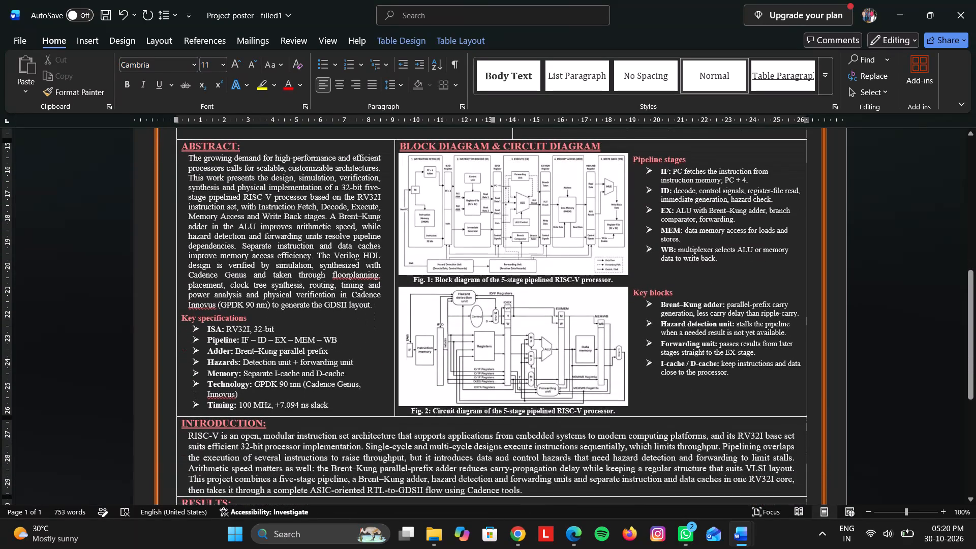
scroll(839, 403, "up", 1)
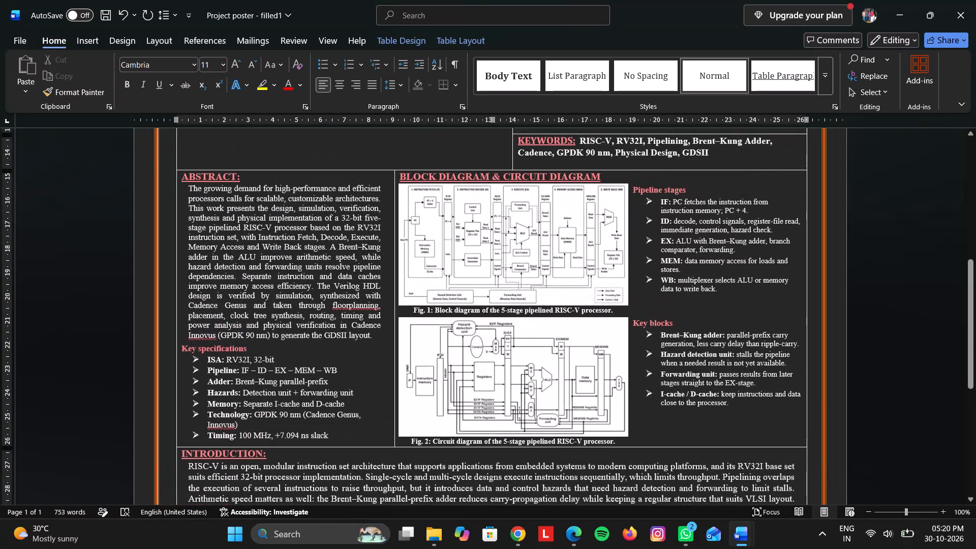
scroll(839, 403, "up", 7)
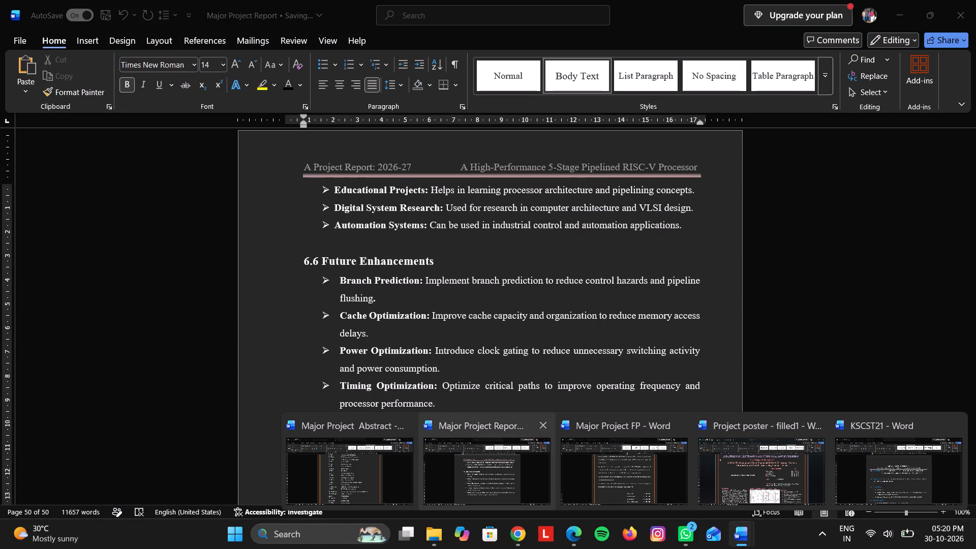
Copy the guide's "Assistant Professor, Department of Electronics and Communication Engineering" lines from Major Project FP and paste them under the guide's name in the poster.
left_click(636, 473)
scroll(629, 449, "up", 4)
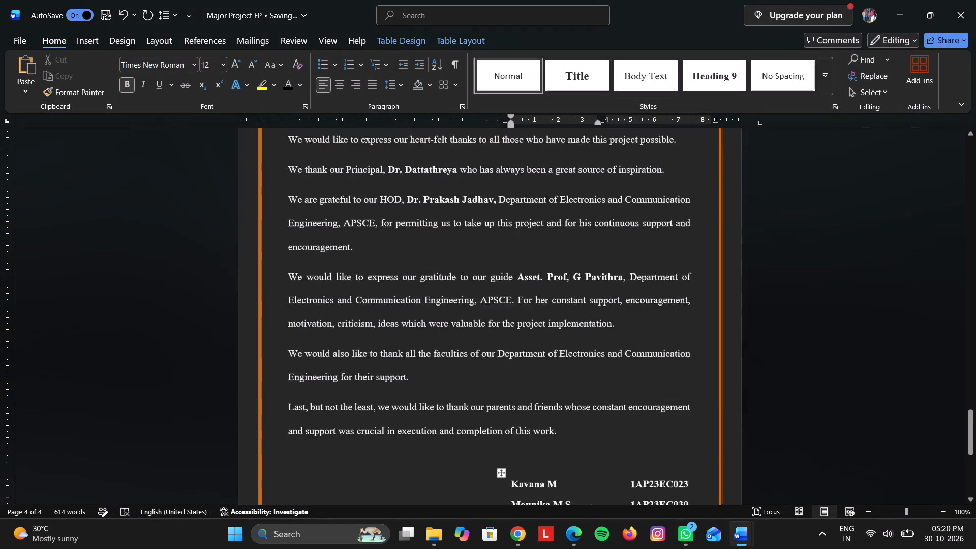
scroll(629, 449, "up", 20)
scroll(629, 449, "up", 20)
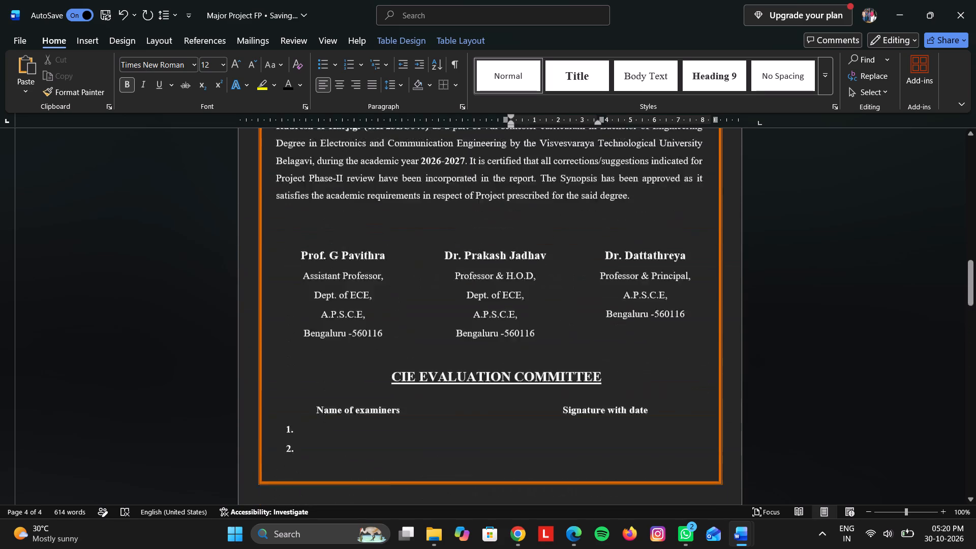
scroll(629, 449, "up", 20)
scroll(629, 449, "up", 1)
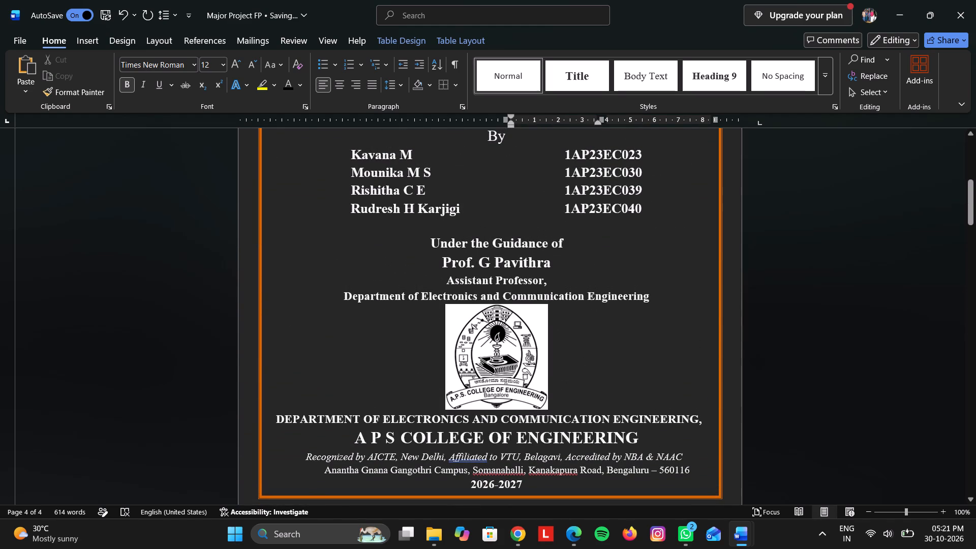
left_click_drag(447, 281, 605, 281)
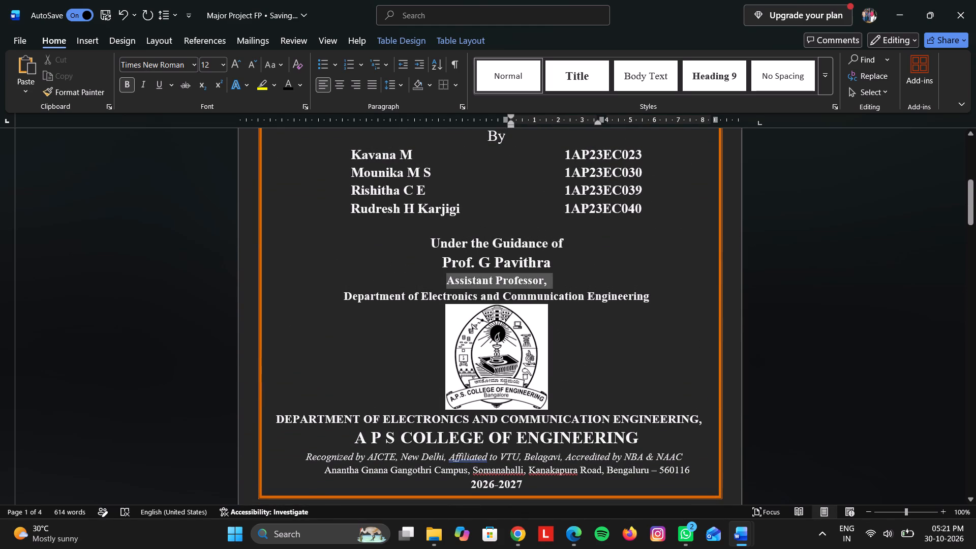
left_click_drag(605, 281, 651, 291)
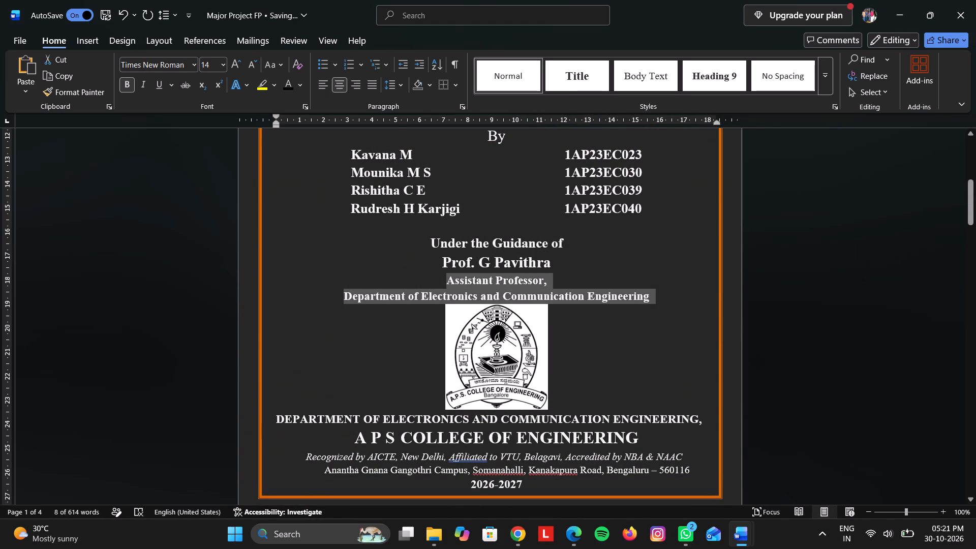
key("ctrl+c")
key("alt+Tab")
left_click(611, 337)
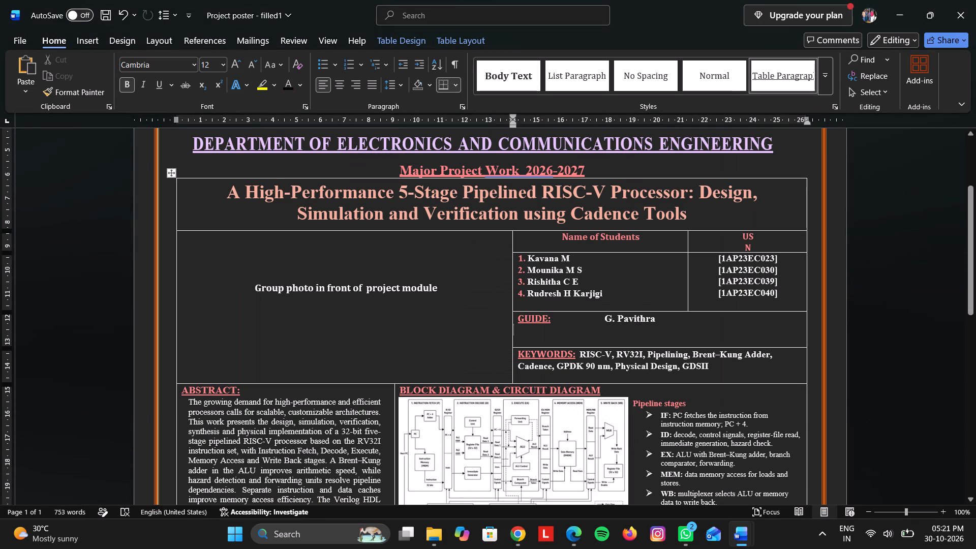
key("ctrl+v")
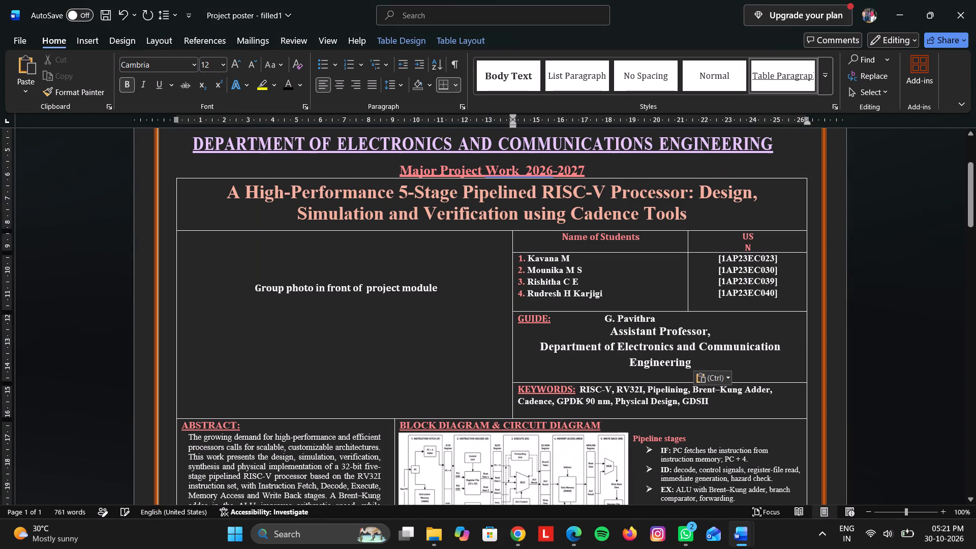
Remove the empty line below the pasted department text in the GUIDE cell.
left_click(649, 383)
left_click(649, 378)
left_click(652, 374)
left_click(668, 373)
key("Delete")
key("Delete")
key("BackSpace")
Reduce the guide's title and department lines to 11 pt.
scroll(812, 345, "down", 5)
scroll(714, 382, "down", 3)
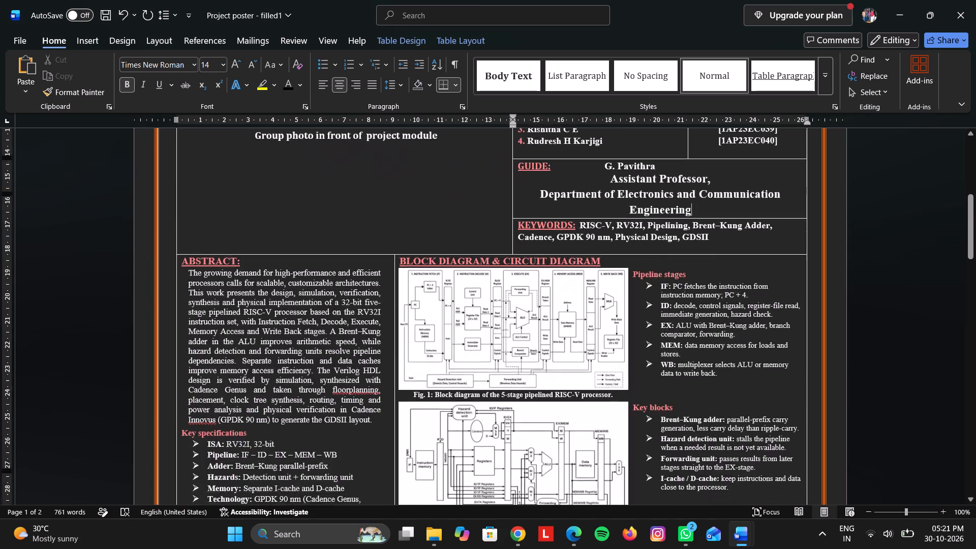
scroll(714, 382, "down", 17)
scroll(714, 382, "up", 14)
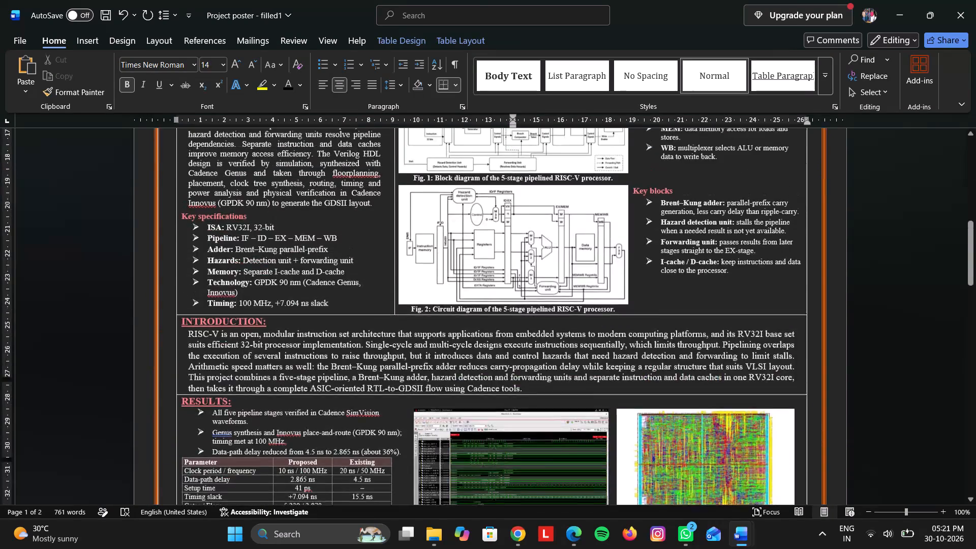
scroll(714, 382, "up", 15)
scroll(692, 448, "down", 3)
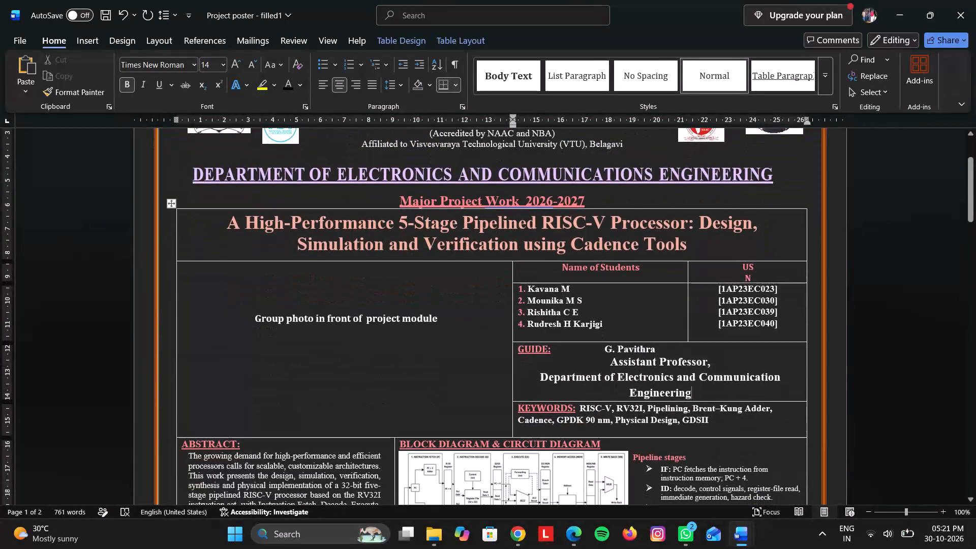
left_click_drag(699, 392, 620, 364)
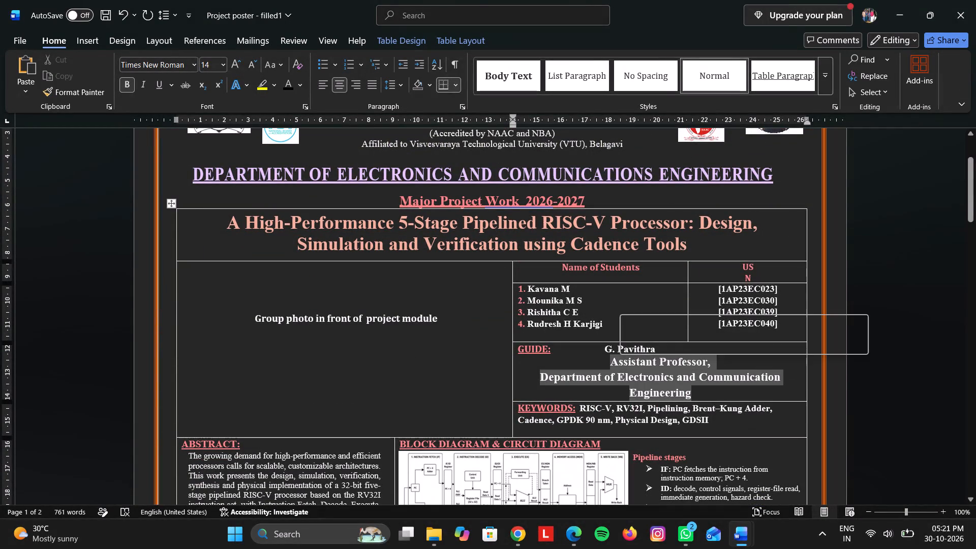
left_click(249, 66)
left_click(249, 66)
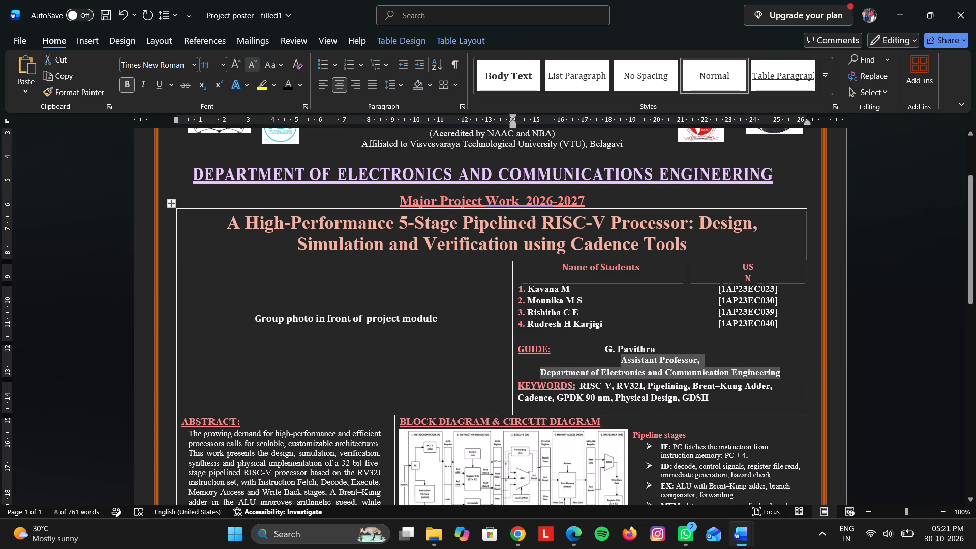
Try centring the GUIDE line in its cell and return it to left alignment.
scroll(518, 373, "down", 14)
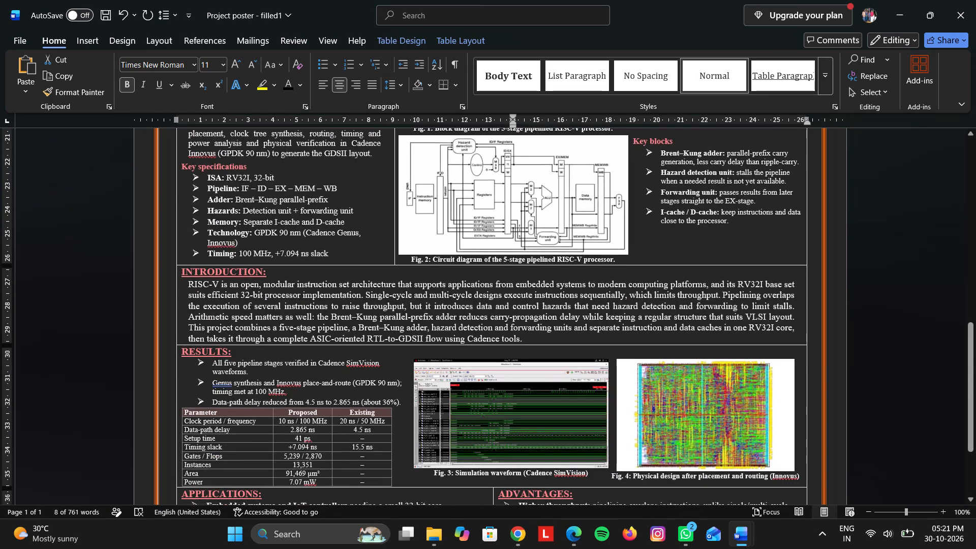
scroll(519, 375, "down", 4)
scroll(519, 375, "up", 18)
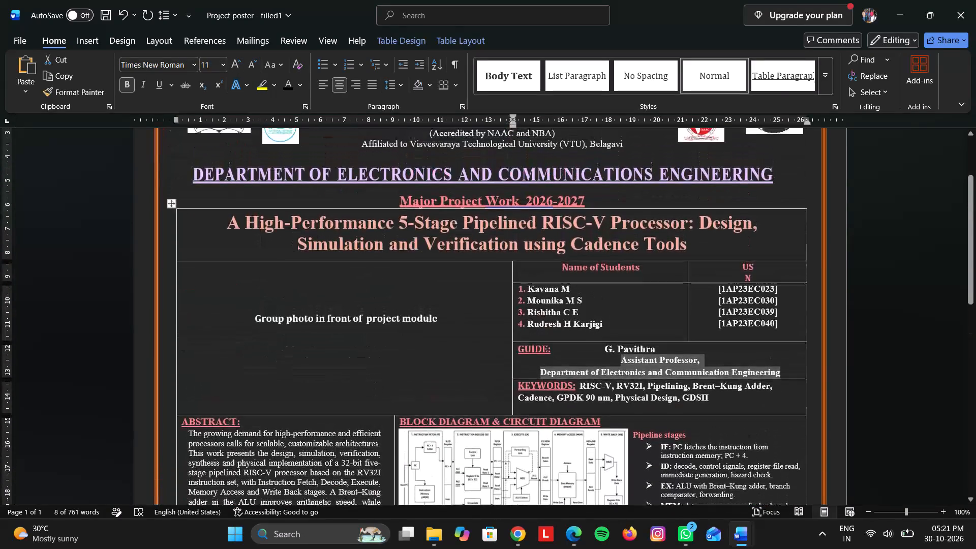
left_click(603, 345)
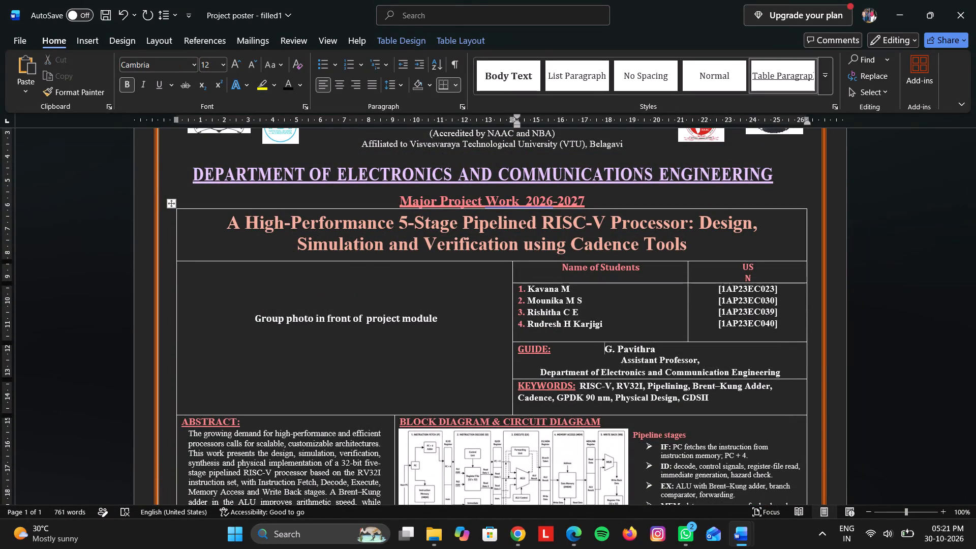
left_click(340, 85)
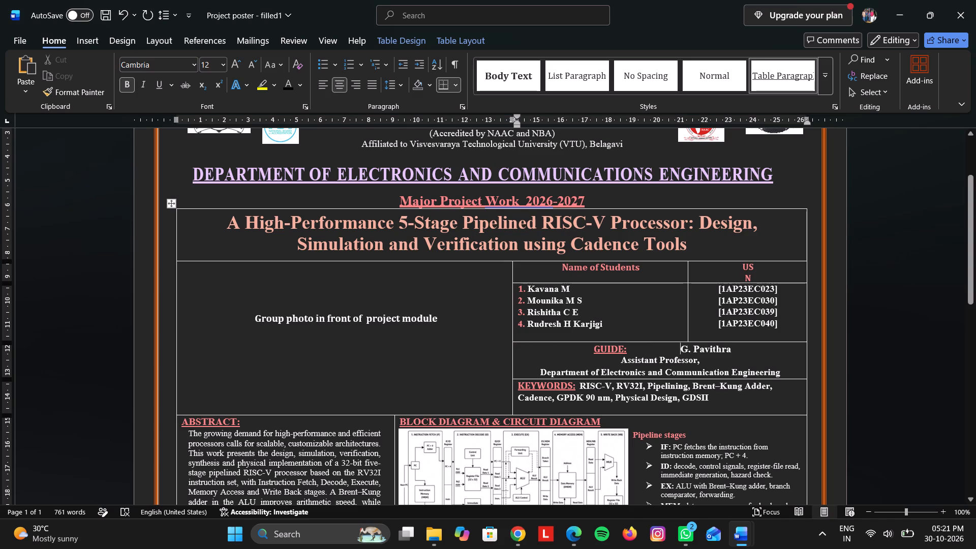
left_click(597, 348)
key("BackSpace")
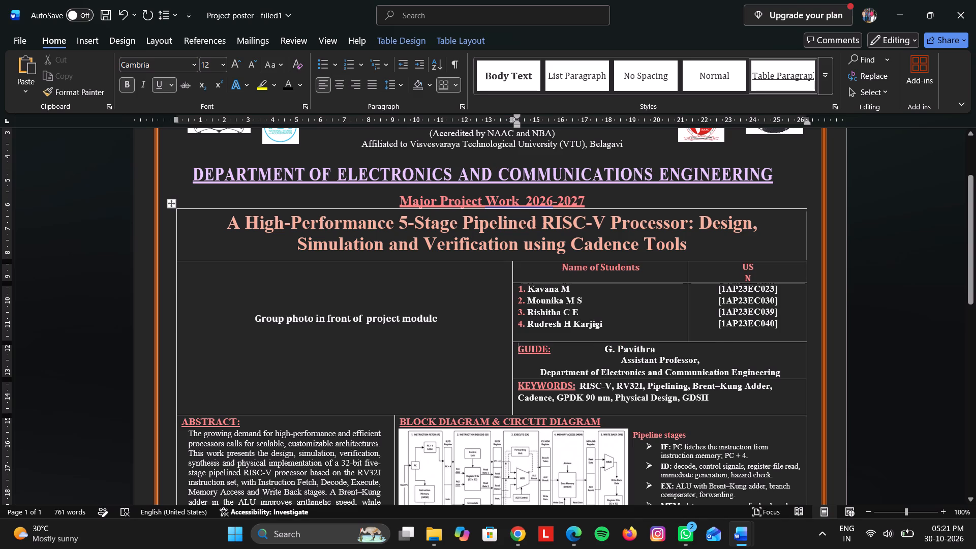
Delete all the spaces between the "GUIDE:" label and the guide's name.
left_click(605, 350)
key("BackSpace")
key("BackSpace")
key("BackSpace")
key("BackSpace")
key("BackSpace")
key("BackSpace")
key("BackSpace")
key("BackSpace")
key("BackSpace")
key("BackSpace")
key("BackSpace")
key("BackSpace")
key("BackSpace")
key("BackSpace")
key("BackSpace")
key("BackSpace")
key("BackSpace")
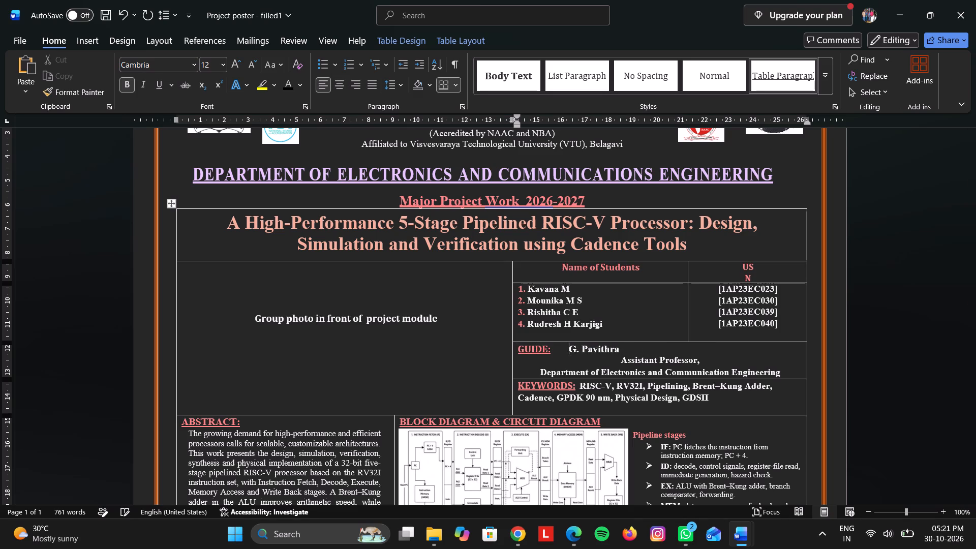
key("BackSpace")
key("BackSpace")
key("BackSpace")
key("BackSpace")
key("BackSpace")
key("BackSpace")
key("BackSpace")
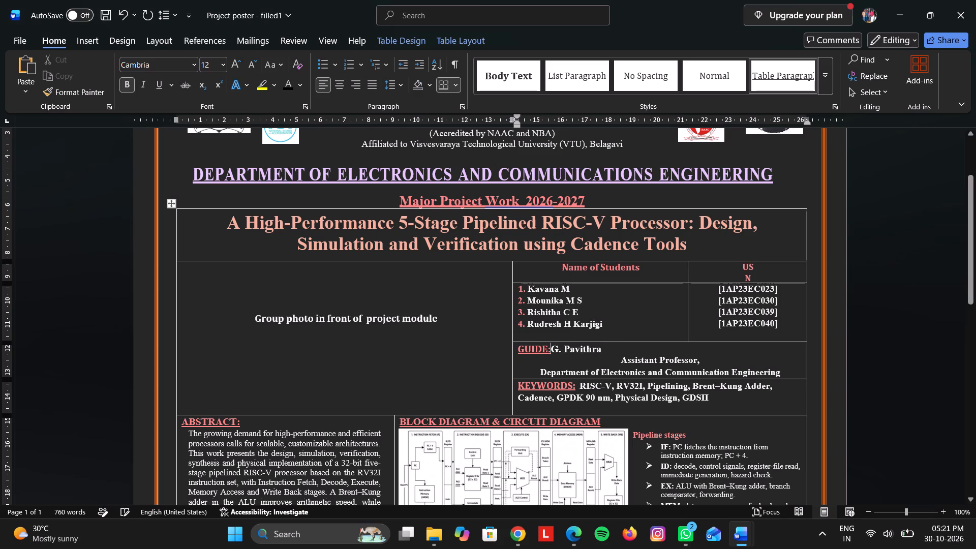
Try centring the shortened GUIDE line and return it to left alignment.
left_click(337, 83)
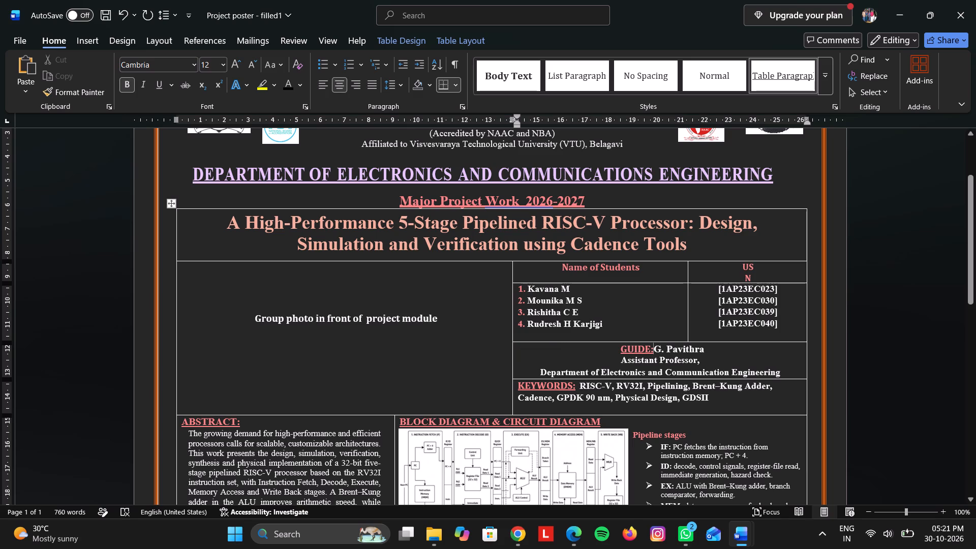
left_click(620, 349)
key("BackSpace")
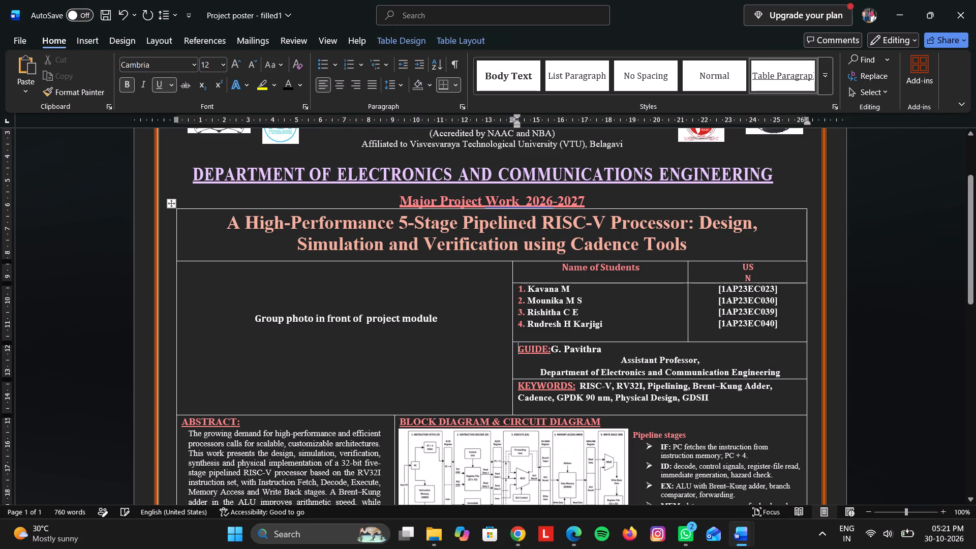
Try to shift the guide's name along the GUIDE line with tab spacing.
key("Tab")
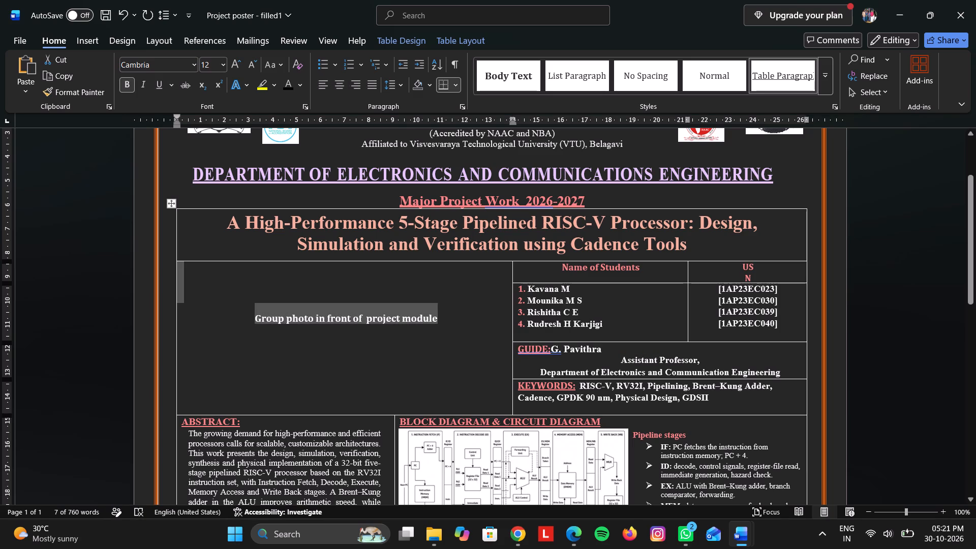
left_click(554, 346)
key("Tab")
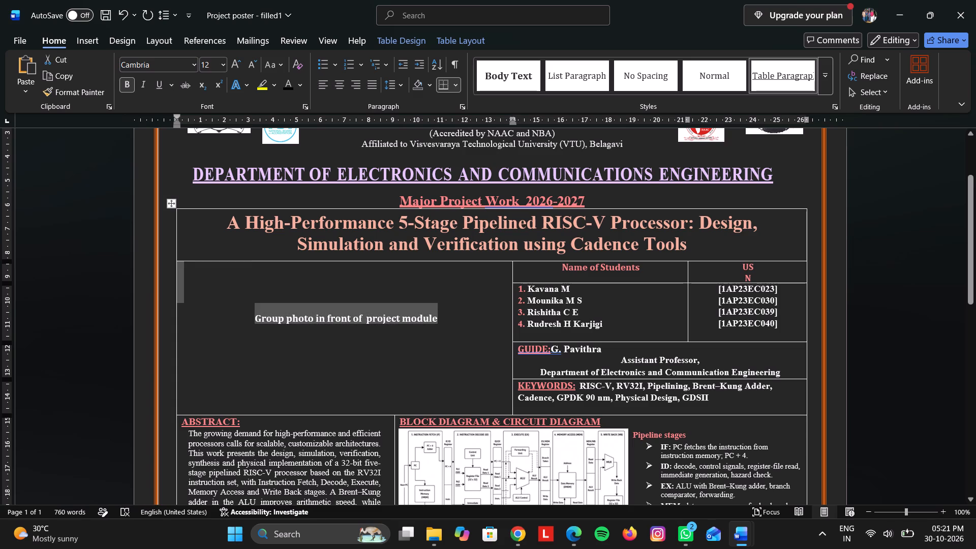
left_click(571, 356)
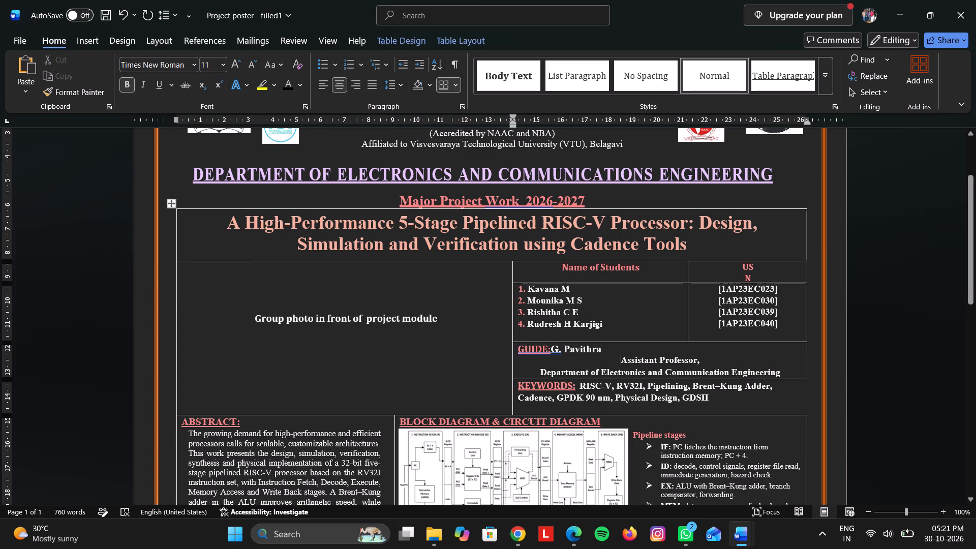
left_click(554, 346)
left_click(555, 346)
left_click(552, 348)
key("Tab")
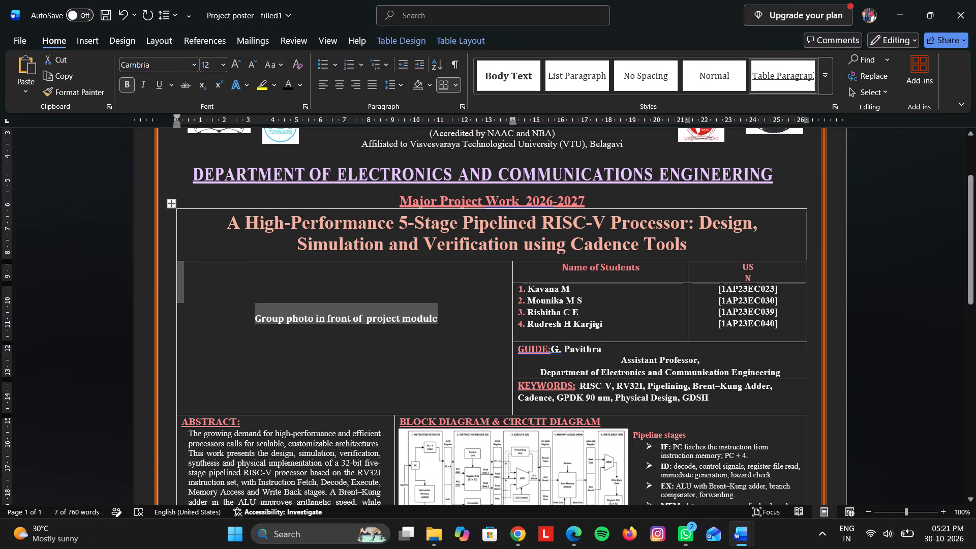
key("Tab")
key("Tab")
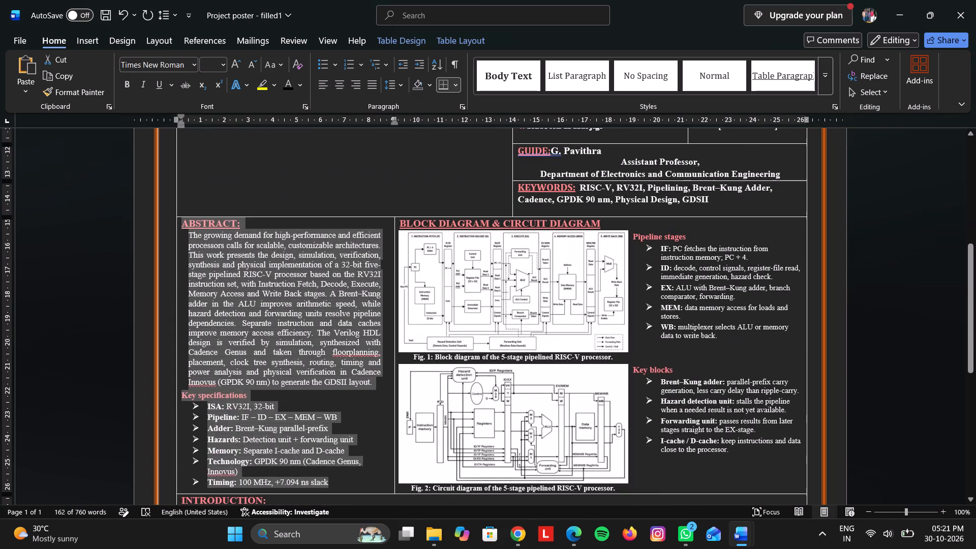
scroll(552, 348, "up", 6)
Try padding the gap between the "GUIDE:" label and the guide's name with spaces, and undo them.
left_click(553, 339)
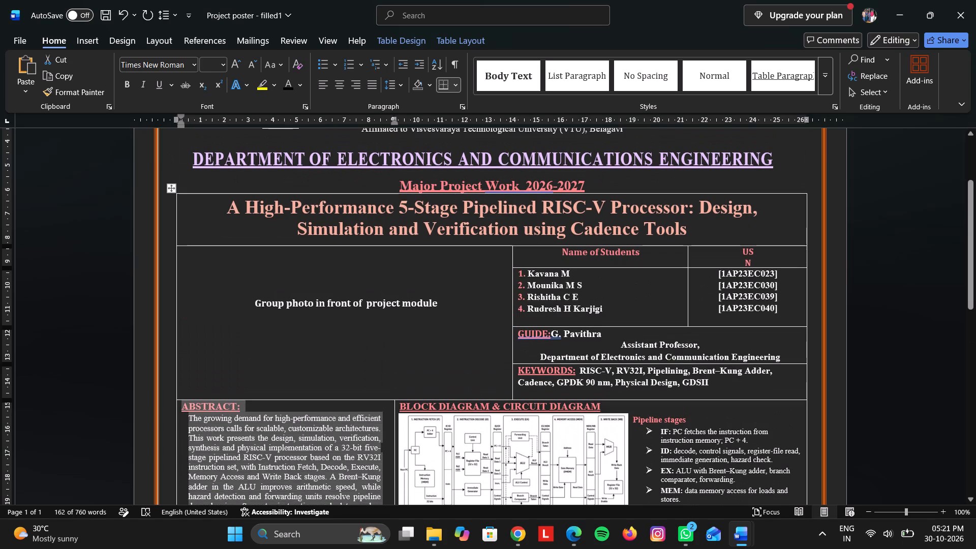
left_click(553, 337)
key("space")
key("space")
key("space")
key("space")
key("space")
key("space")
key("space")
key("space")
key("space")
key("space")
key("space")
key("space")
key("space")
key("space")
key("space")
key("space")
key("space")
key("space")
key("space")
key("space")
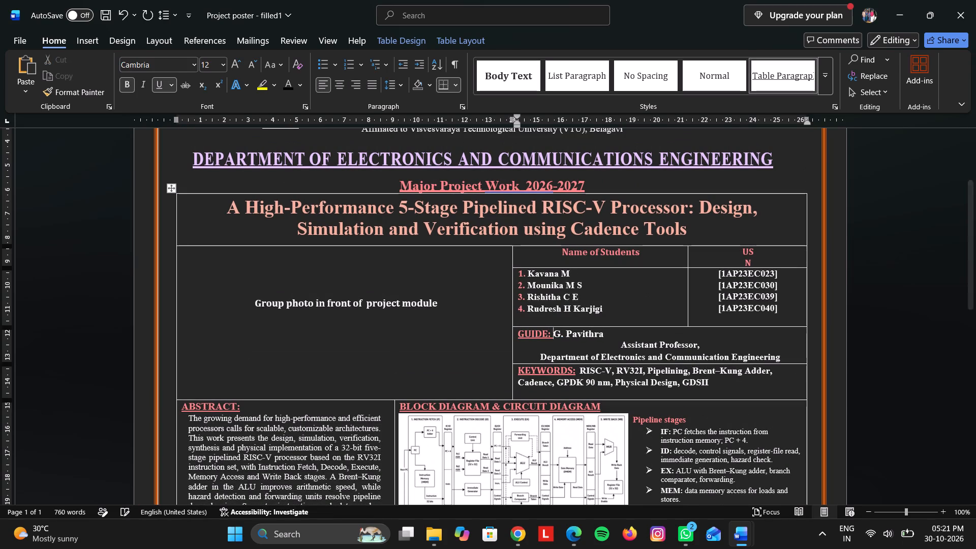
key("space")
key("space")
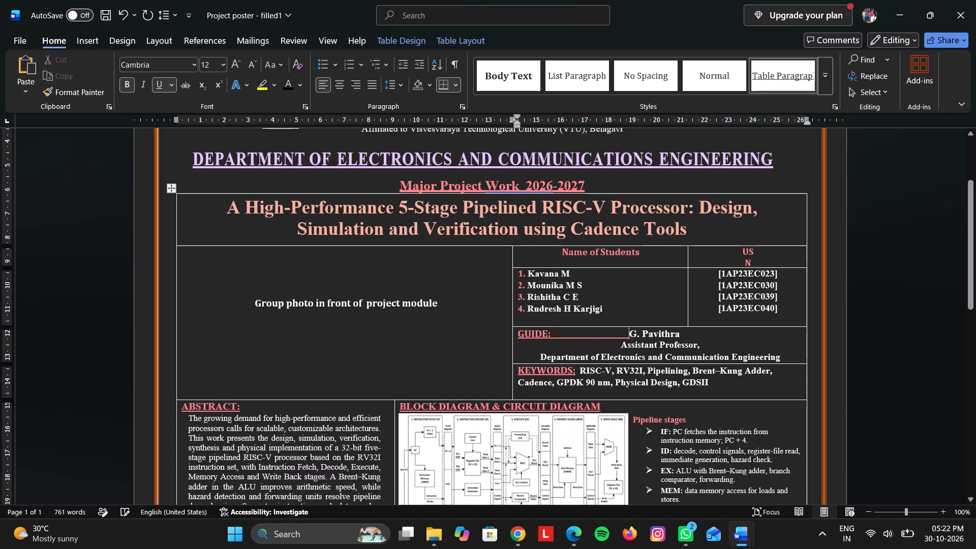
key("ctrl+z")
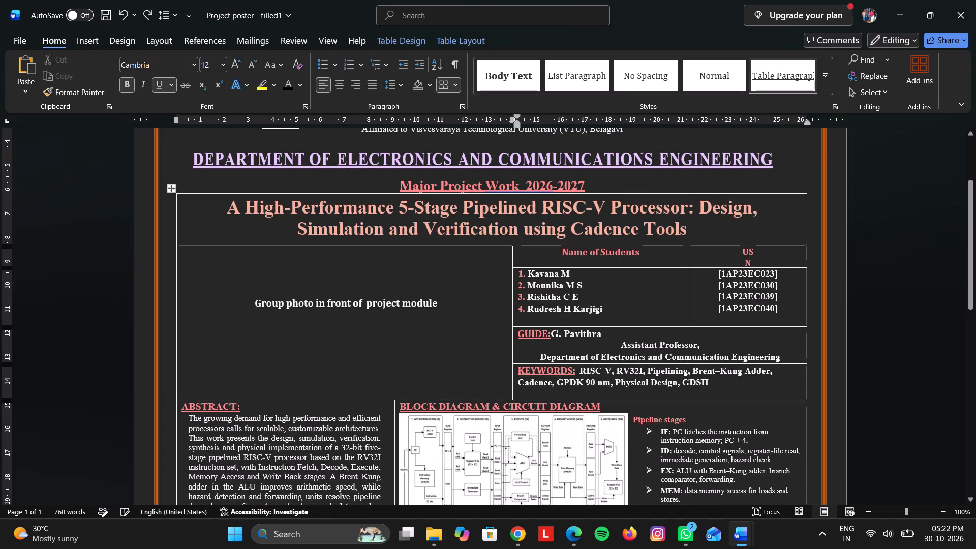
Insert non-bold, non-underlined spaces after the "GUIDE:" label until the guide's name is centred above "Assistant Professor,".
key("space")
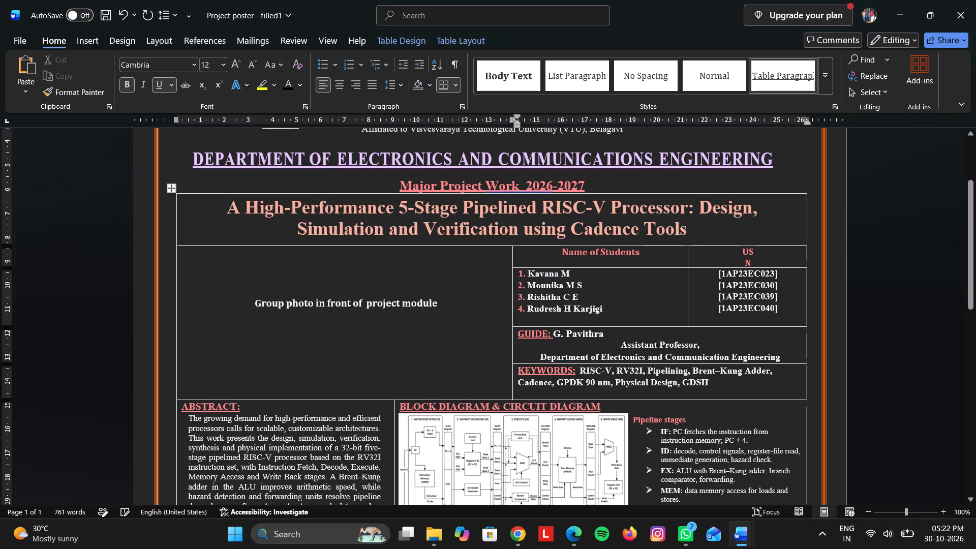
left_click(552, 337)
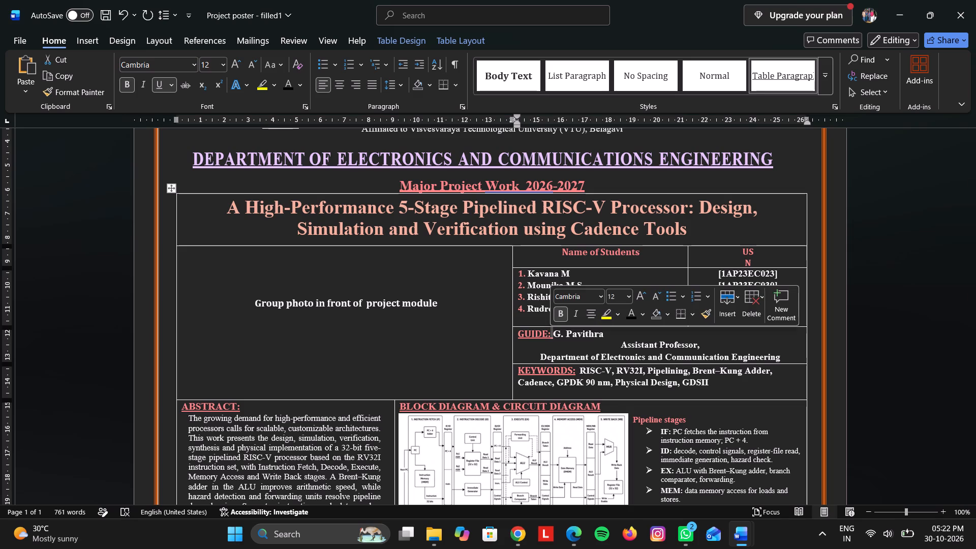
left_click(561, 314)
left_click(160, 83)
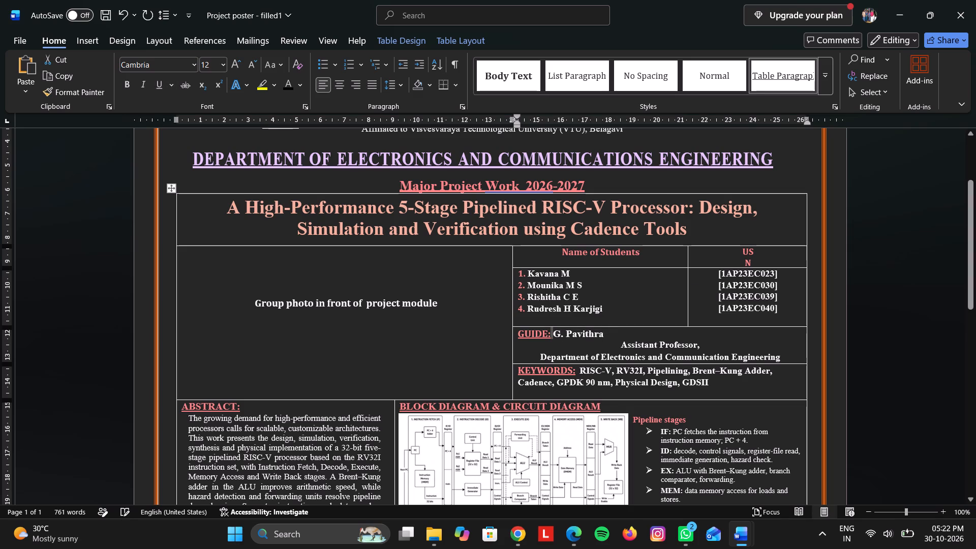
key("space")
key("space")
key("space")
key("space")
key("space")
key("space")
key("space")
key("space")
key("space")
key("space")
key("space")
key("space")
key("space")
key("space")
key("space")
key("space")
key("space")
key("space")
key("space")
key("space")
key("space")
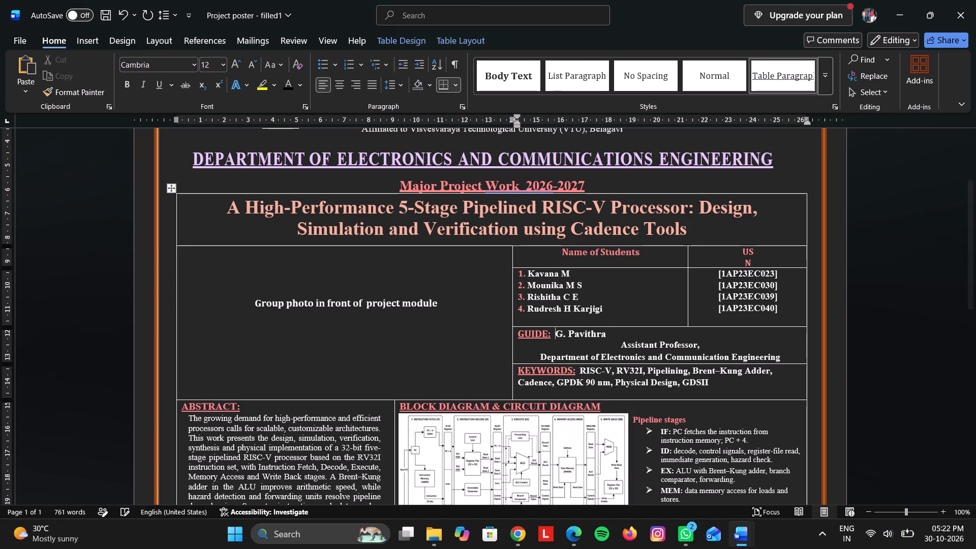
key("space")
key("space")
key("space")
key("space")
key("space")
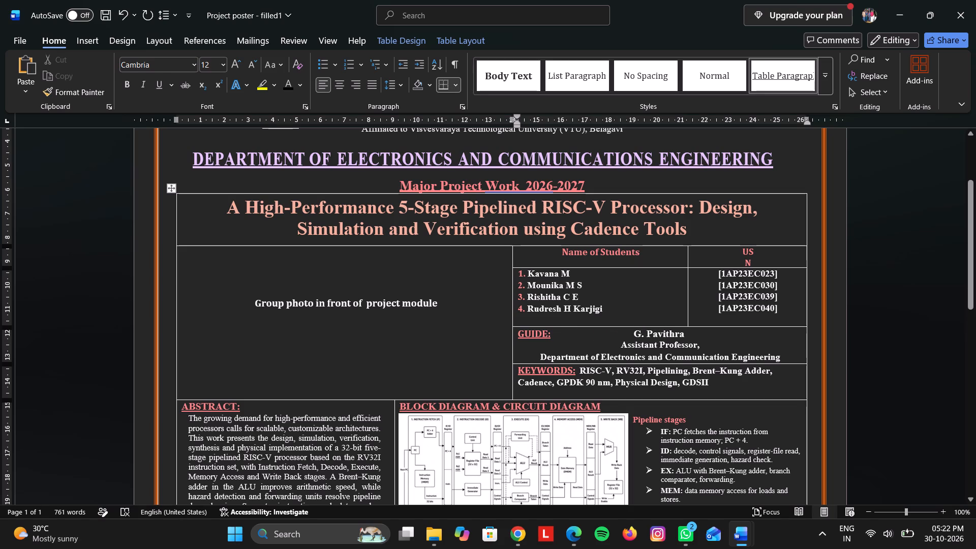
Format the four student names in Times New Roman at 12 pt.
left_click_drag(606, 308, 540, 279)
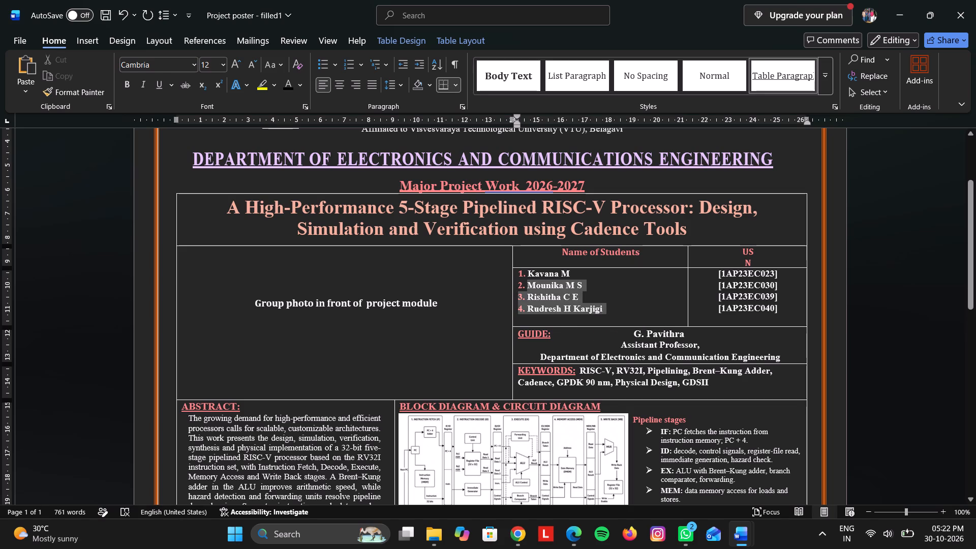
left_click_drag(540, 279, 533, 278)
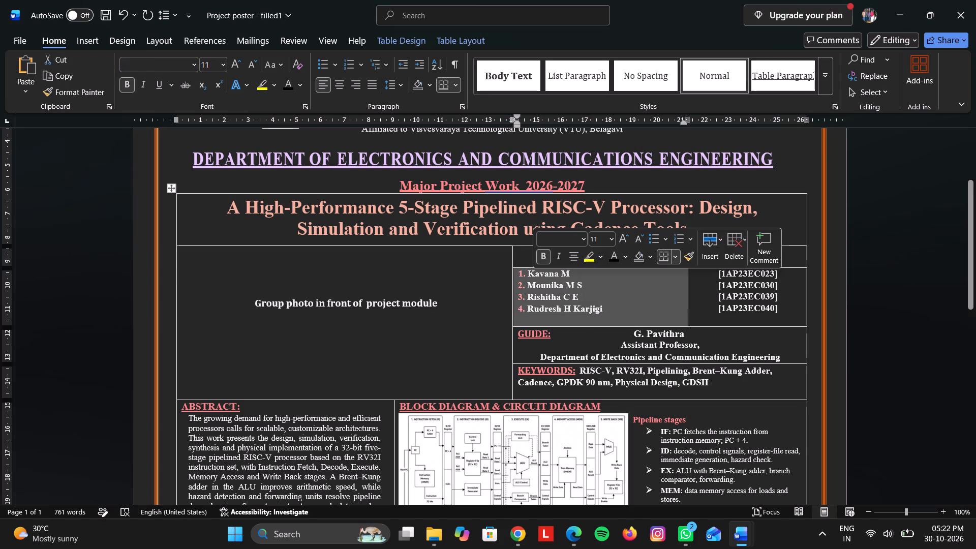
left_click(192, 67)
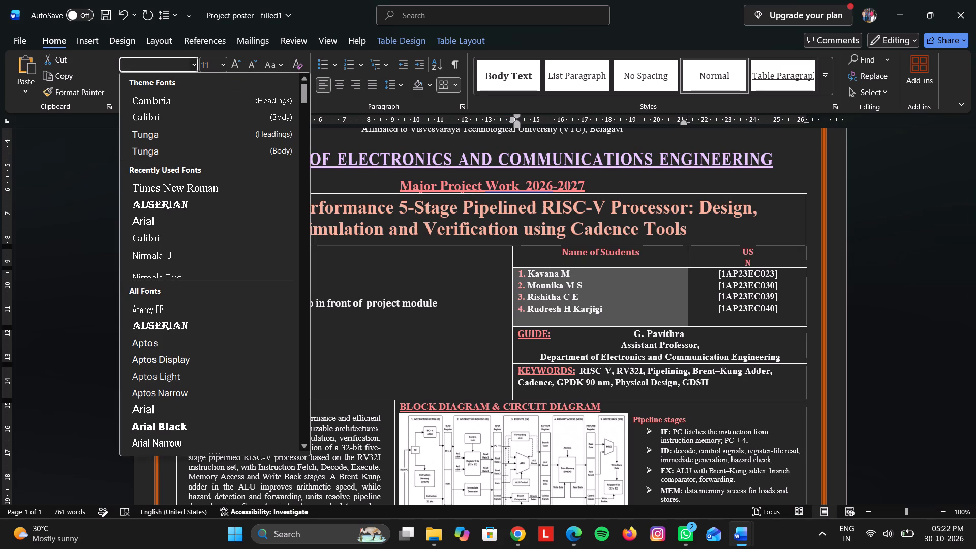
left_click(193, 182)
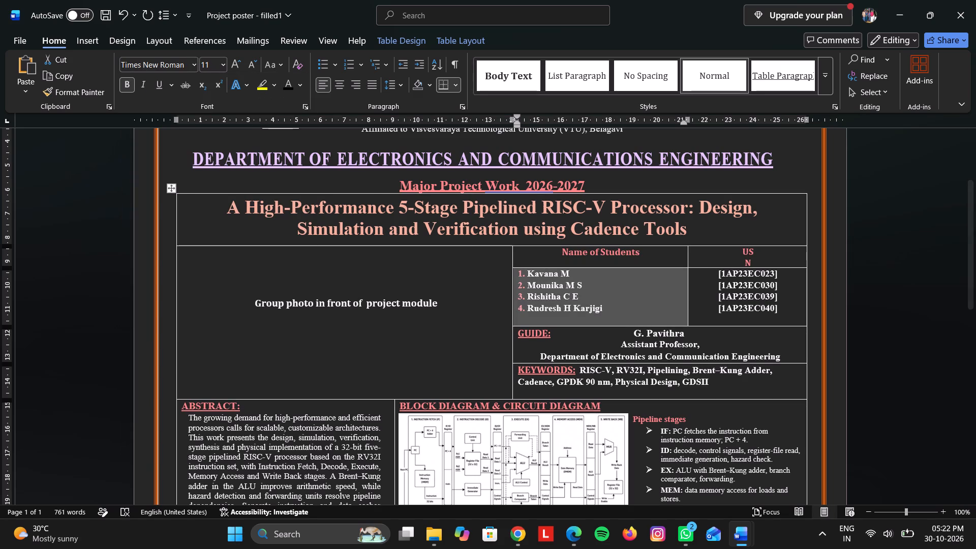
left_click(222, 65)
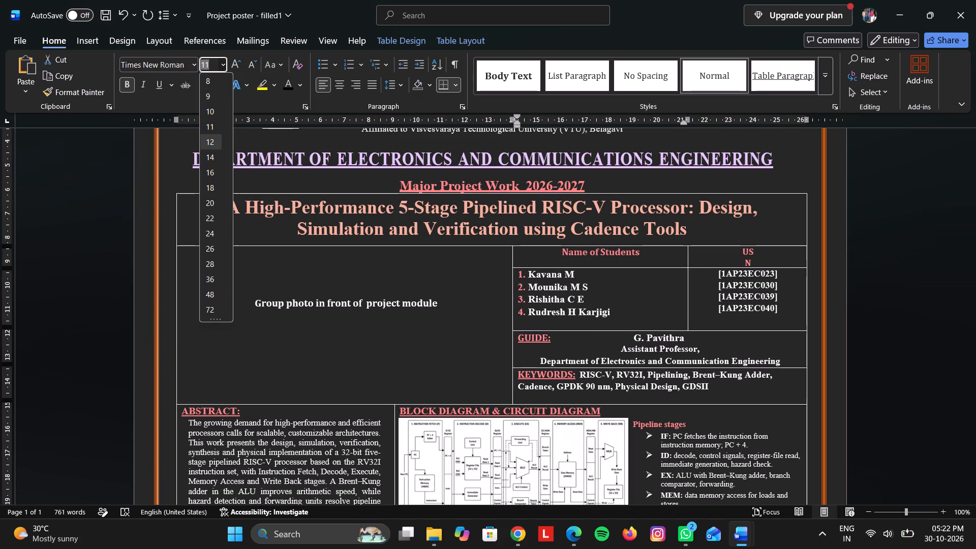
left_click(213, 139)
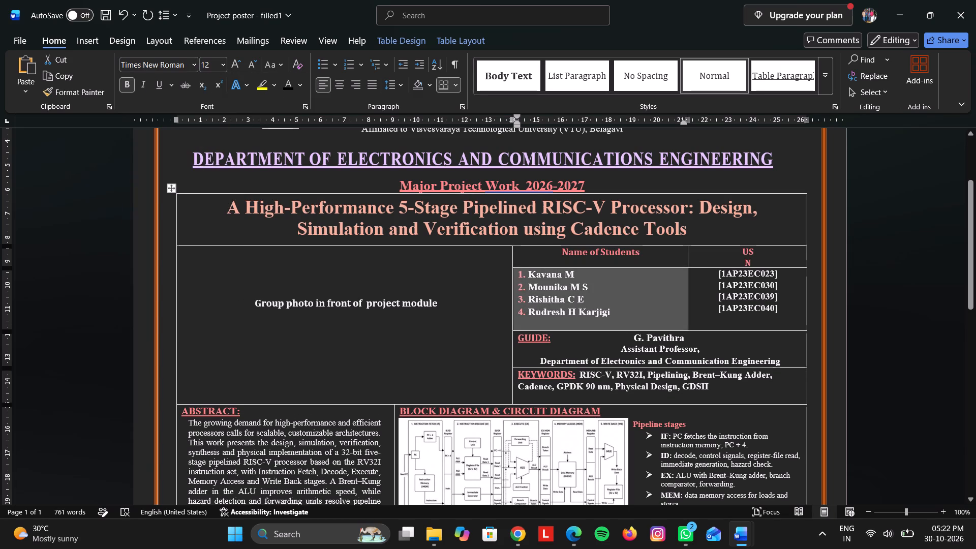
Delete the empty lines below the last student name and below the last USN.
left_click(547, 322)
key("BackSpace")
key("BackSpace")
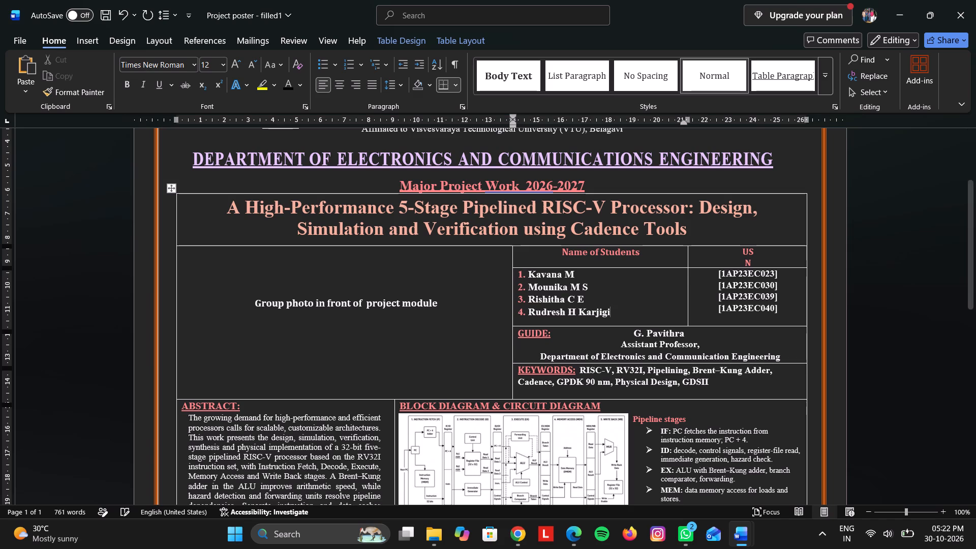
left_click(723, 320)
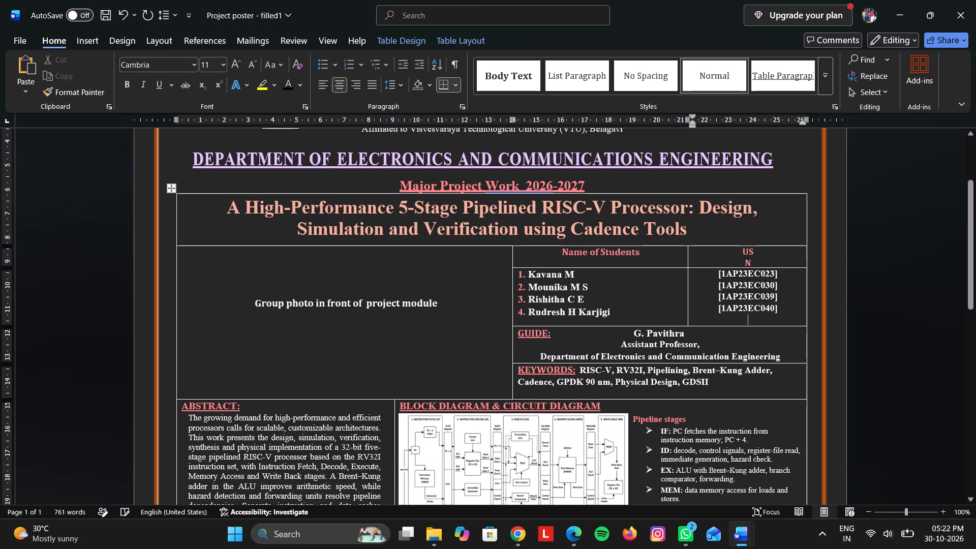
key("BackSpace")
key("BackSpace")
key("BackSpace")
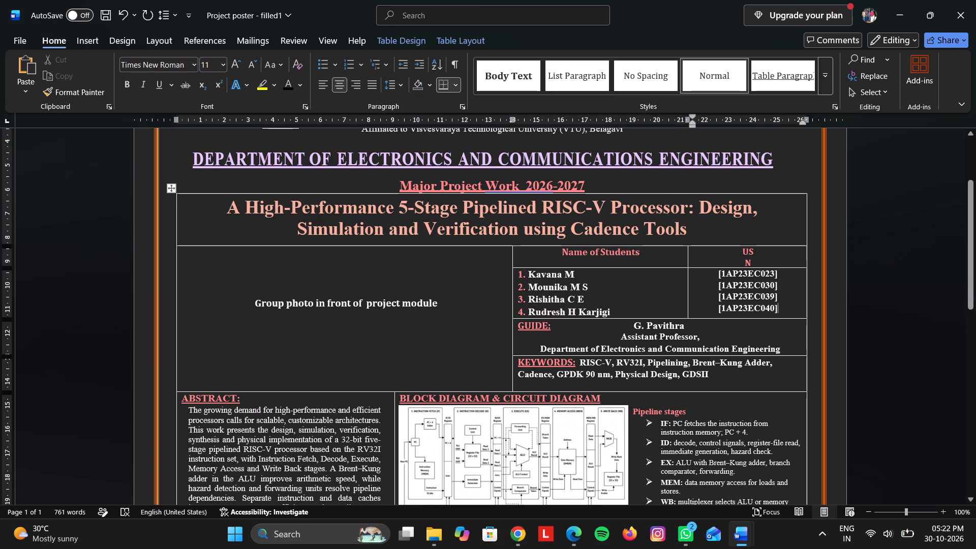
Change the four student names to uppercase.
left_click_drag(613, 312, 514, 279)
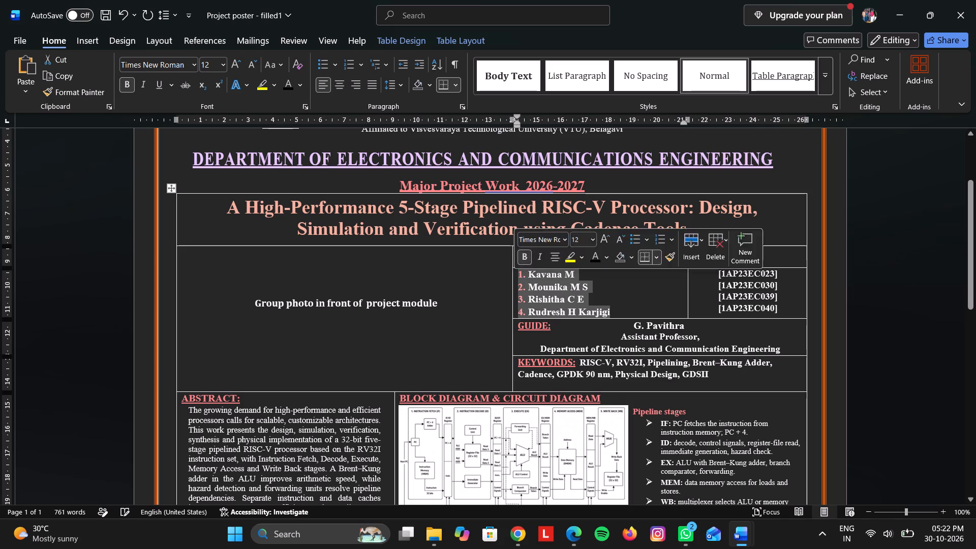
left_click(285, 67)
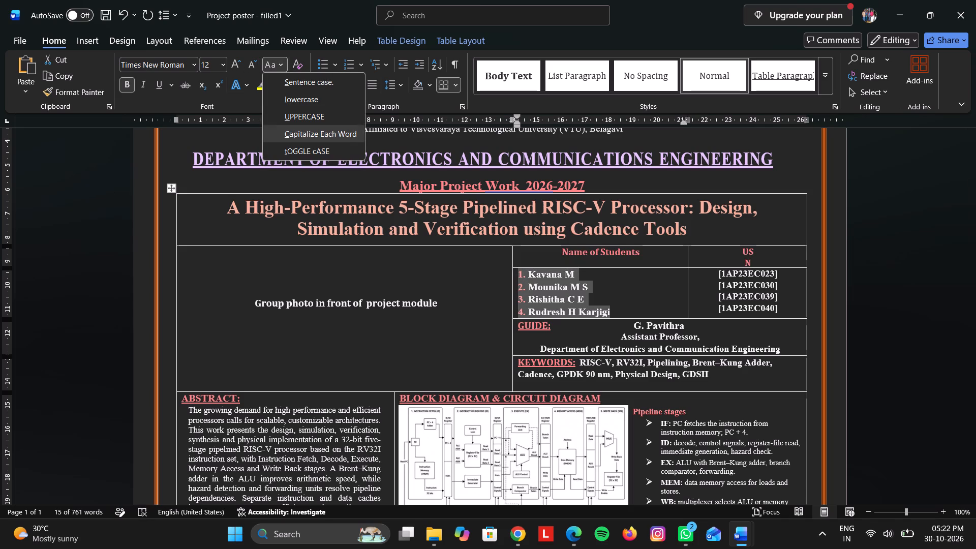
left_click(297, 119)
left_click(621, 282)
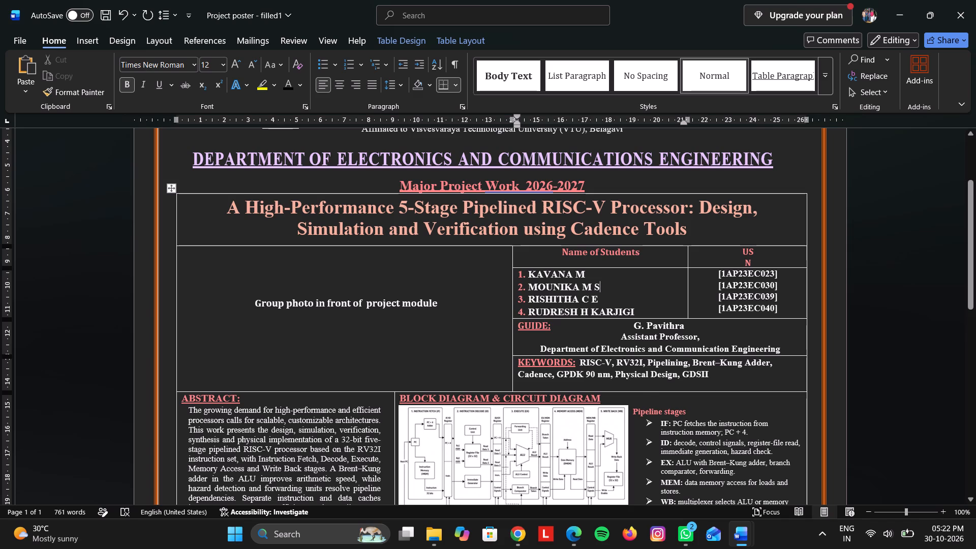
Review the poster's layout from the student and guide details down to the applications and advantages sections.
scroll(597, 355, "down", 1)
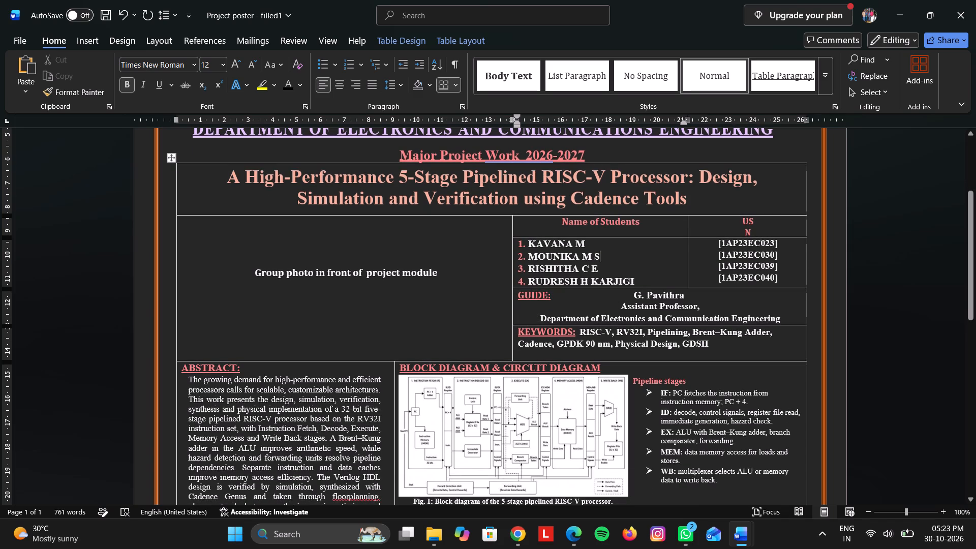
scroll(638, 341, "down", 2)
scroll(638, 341, "up", 1)
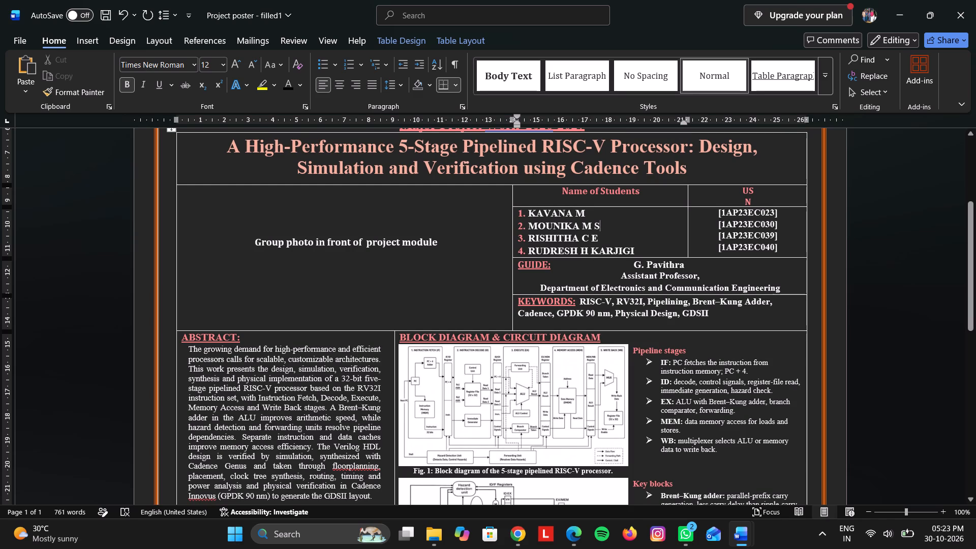
scroll(589, 331, "down", 2)
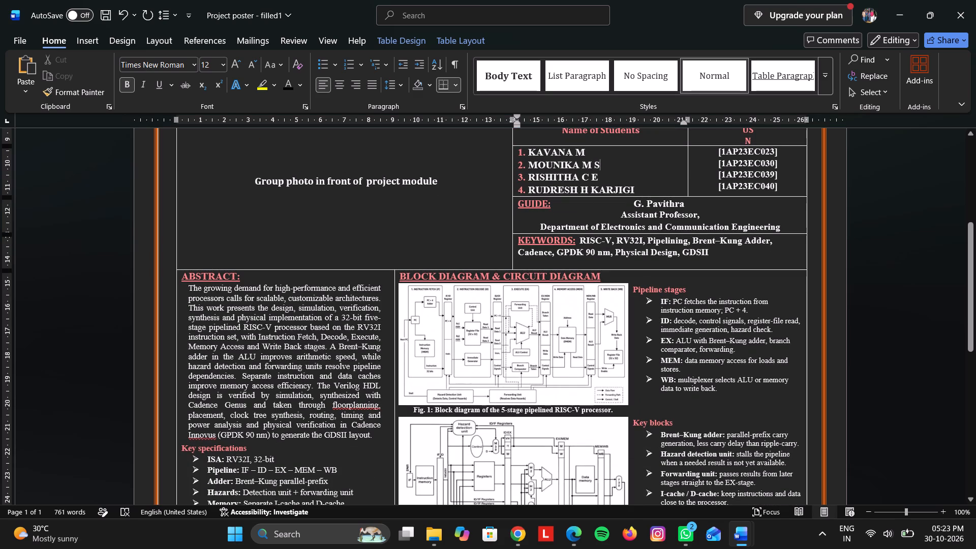
scroll(649, 330, "down", 18)
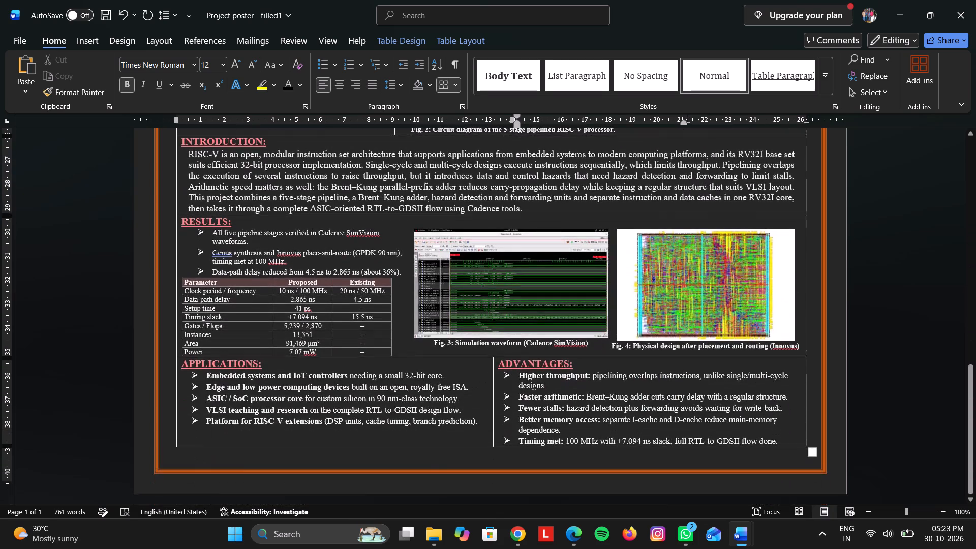
scroll(649, 330, "down", 7)
scroll(649, 330, "up", 15)
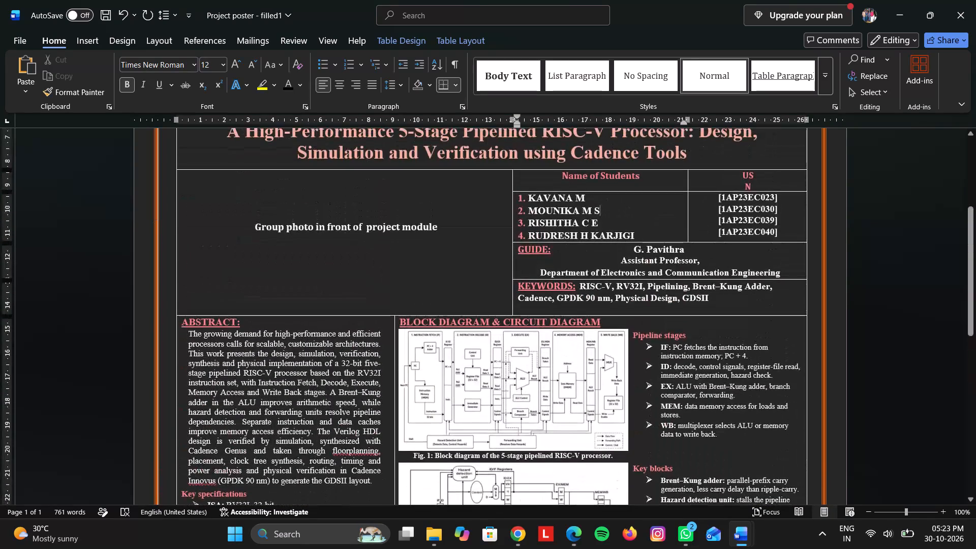
Increase the four USN entries to 12 pt.
left_click(758, 222)
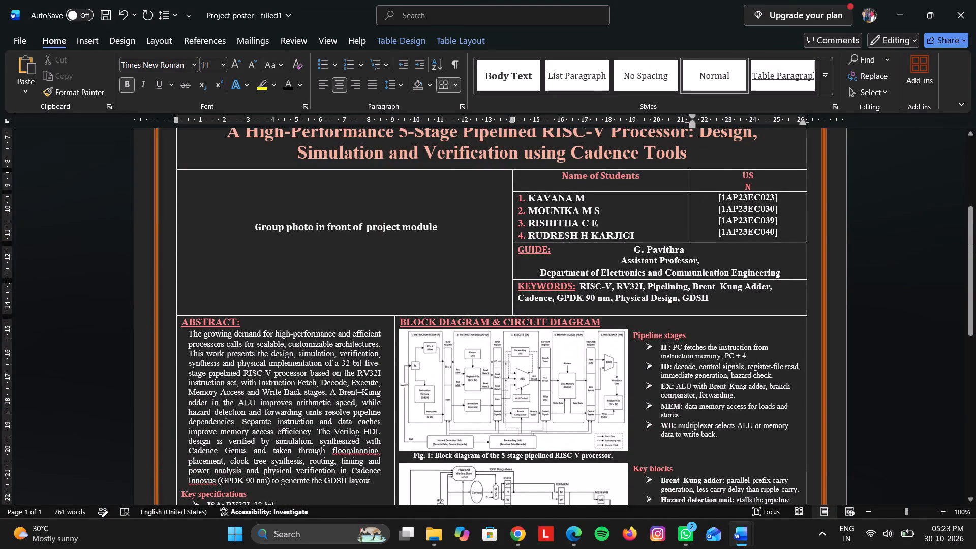
left_click(598, 233)
left_click(773, 223)
left_click_drag(783, 230, 745, 192)
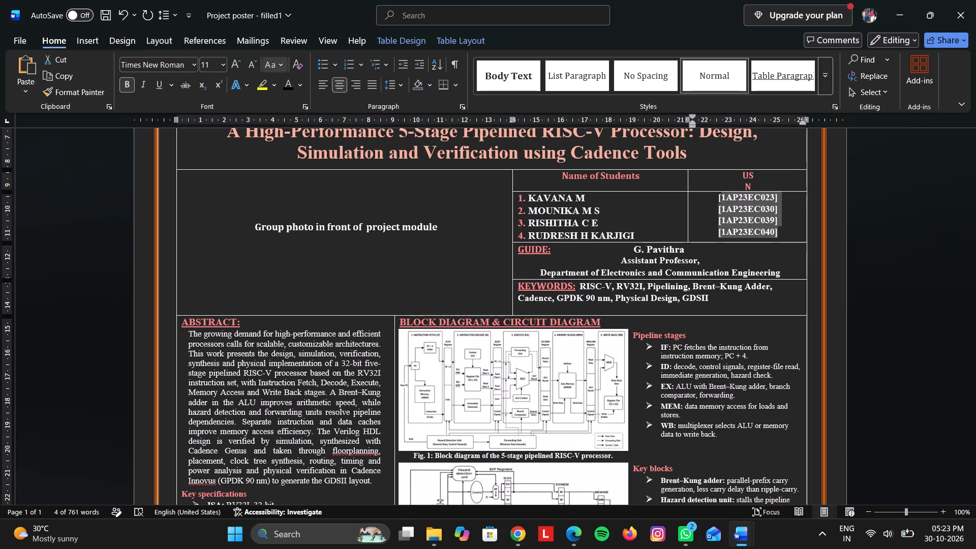
left_click(233, 66)
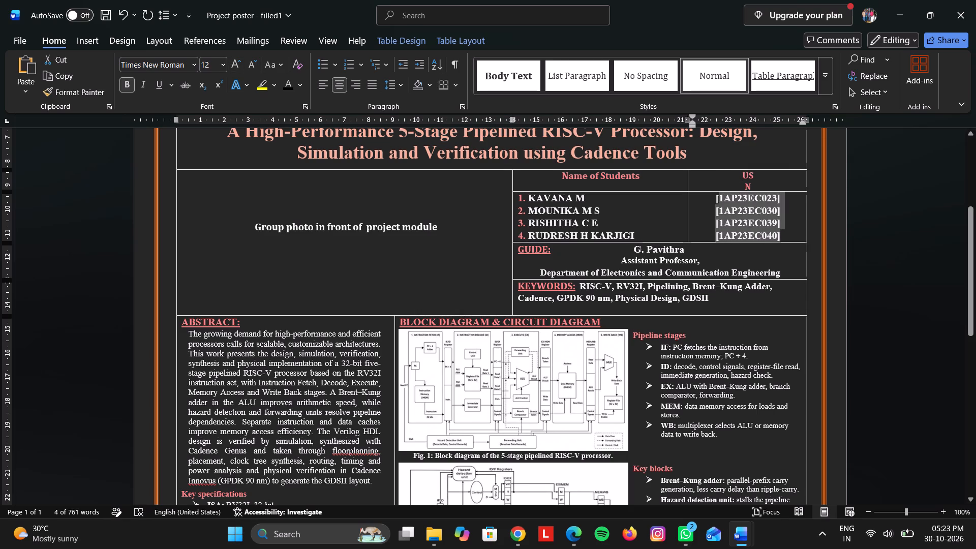
Change the guide's name beside the GUIDE label to uppercase.
left_click(791, 227)
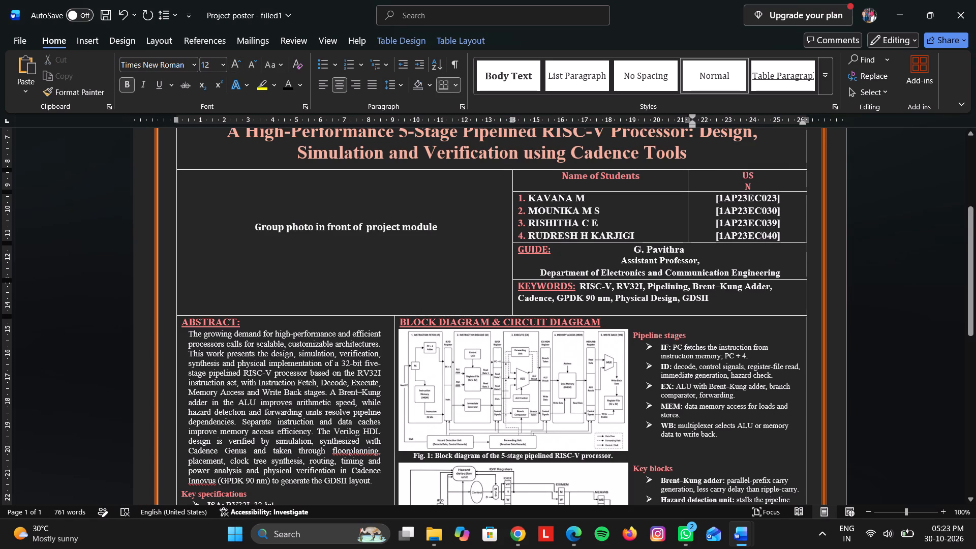
scroll(643, 279, "down", 2)
scroll(643, 279, "up", 2)
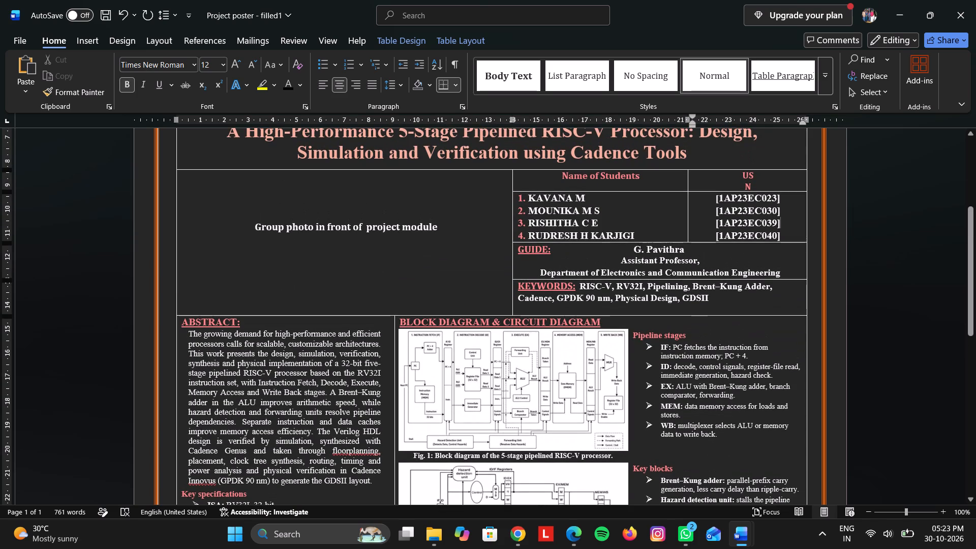
left_click_drag(634, 246, 674, 250)
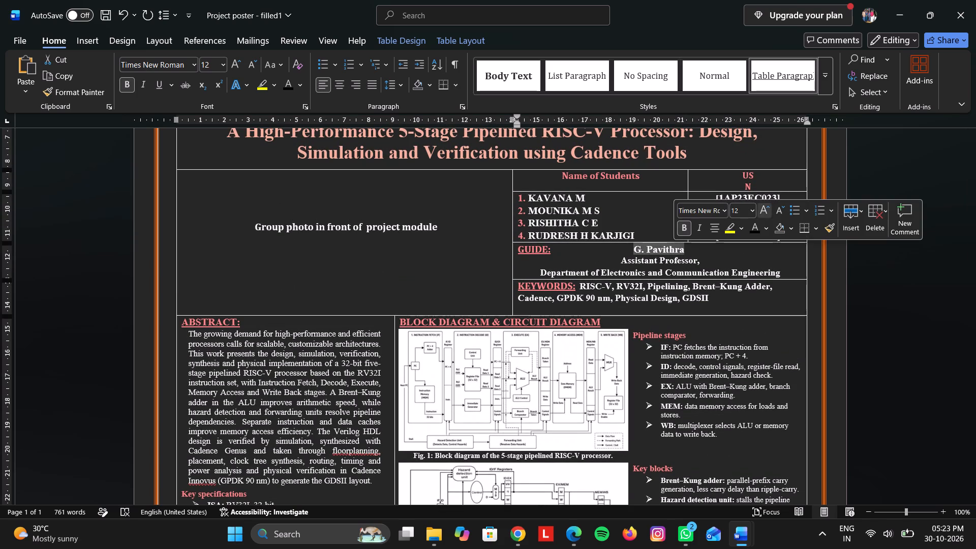
left_click(274, 62)
left_click(289, 115)
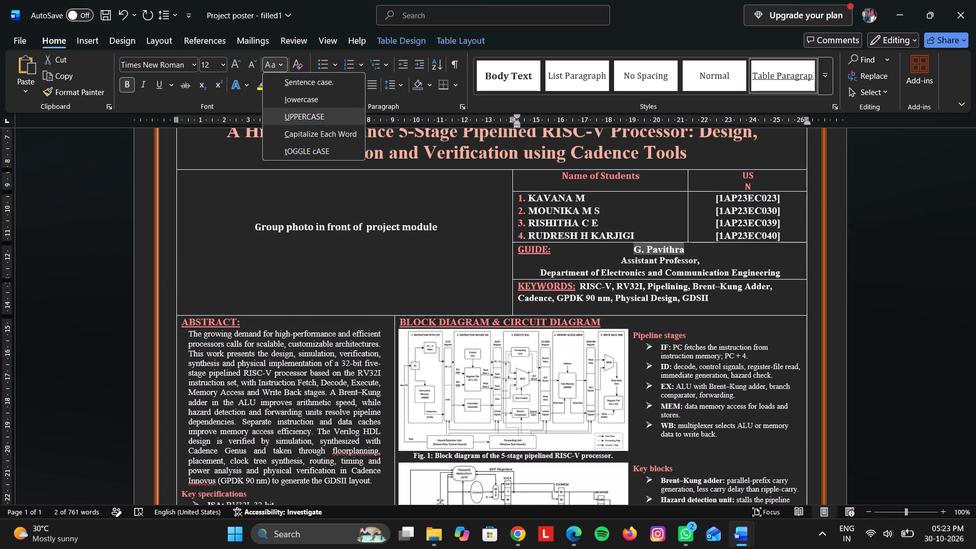
left_click(571, 233)
left_click(619, 294)
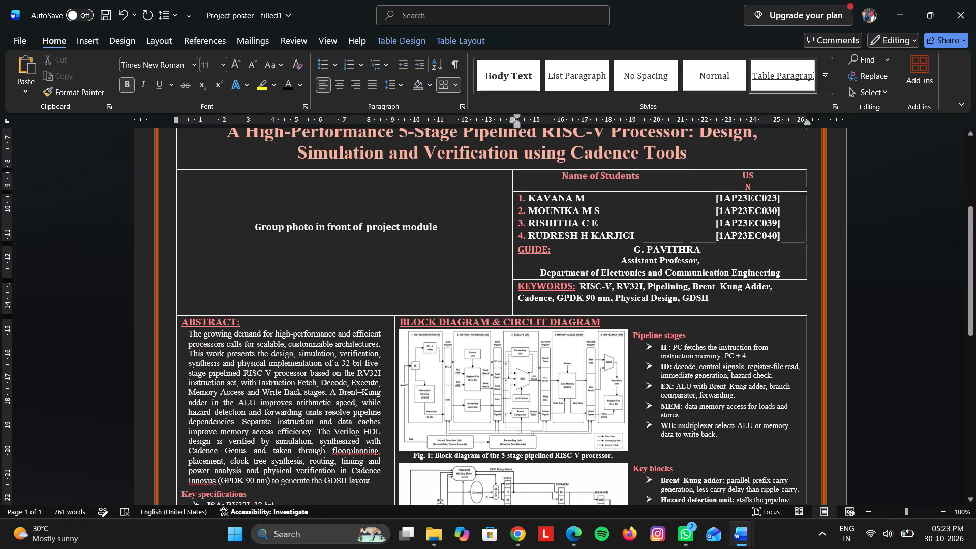
Review the poster's layout and text sizes from the college header and student details down to the results section.
scroll(553, 418, "down", 1)
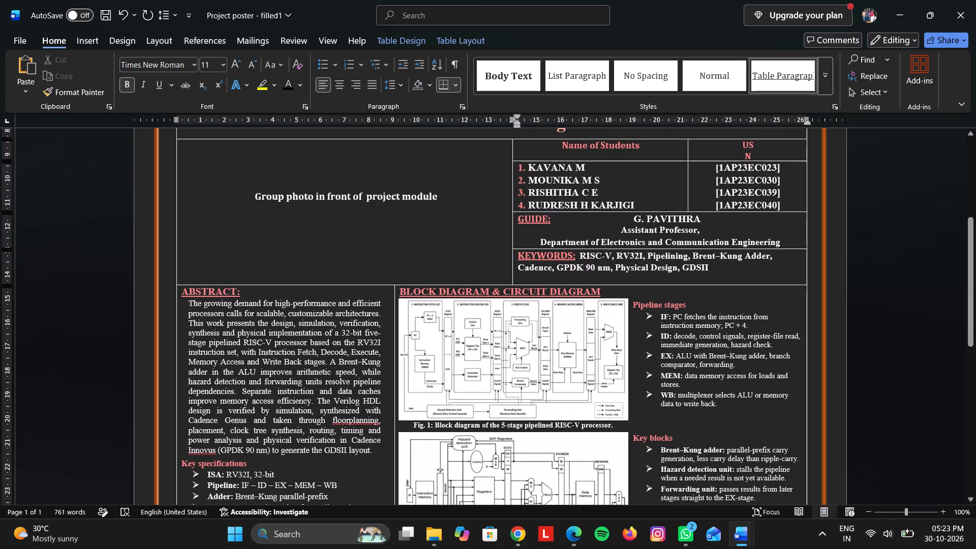
left_click(652, 306)
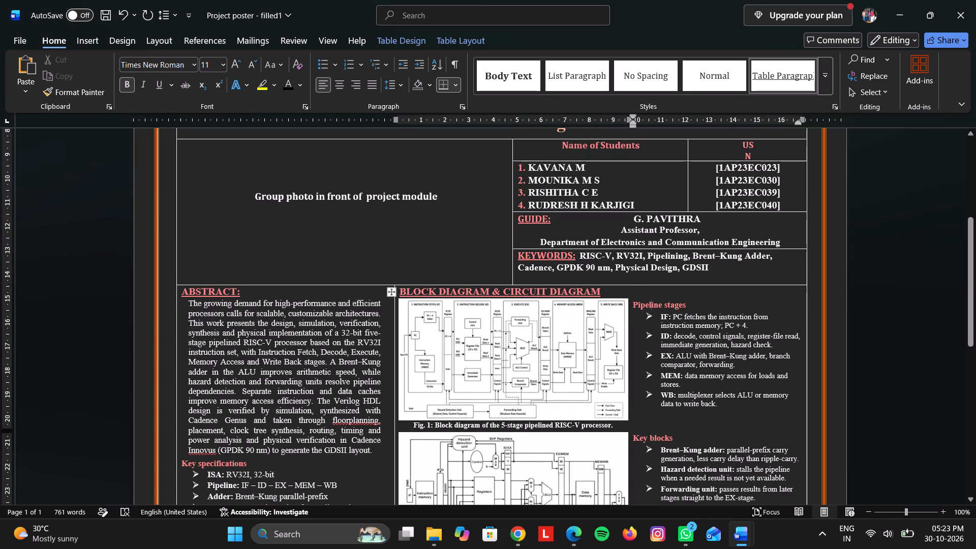
left_click(638, 292)
left_click_drag(634, 304, 692, 302)
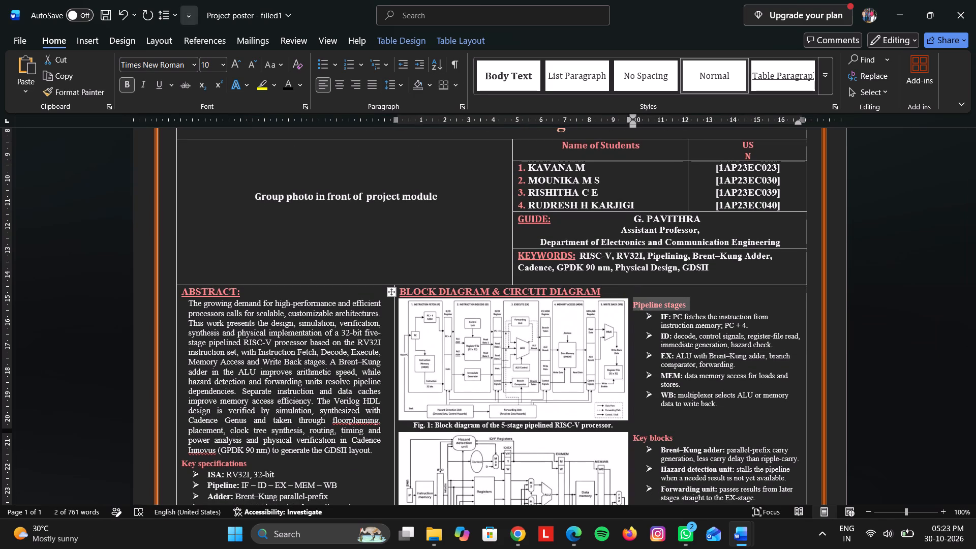
left_click(268, 333)
scroll(268, 334, "down", 9)
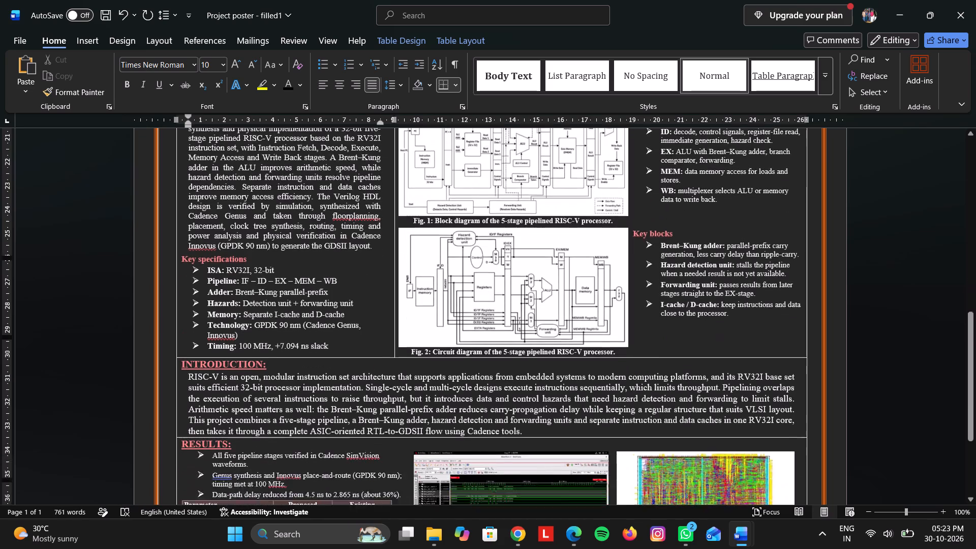
scroll(288, 316, "down", 4)
scroll(288, 316, "up", 12)
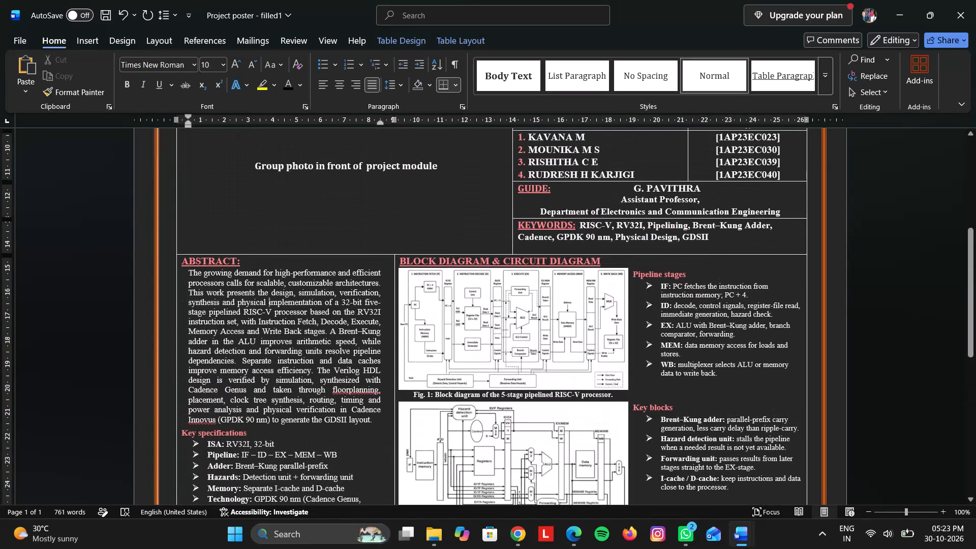
scroll(249, 256, "up", 9)
scroll(249, 256, "down", 3)
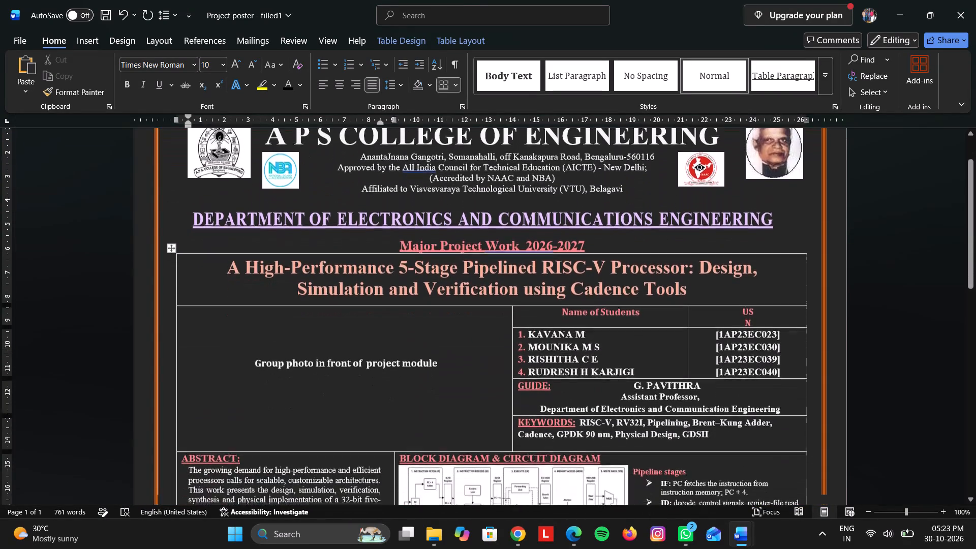
scroll(249, 256, "down", 1)
scroll(249, 256, "up", 1)
scroll(249, 256, "down", 4)
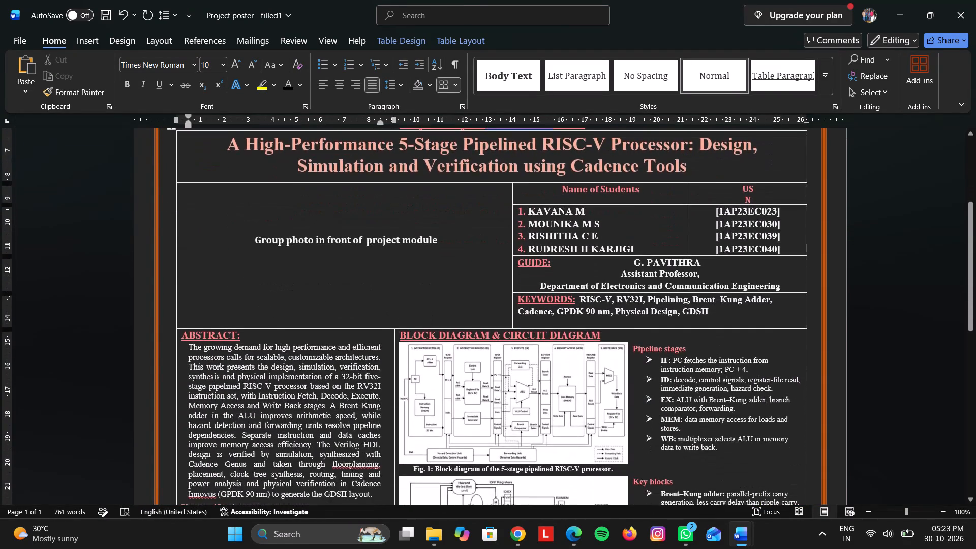
scroll(249, 256, "down", 5)
scroll(249, 256, "up", 9)
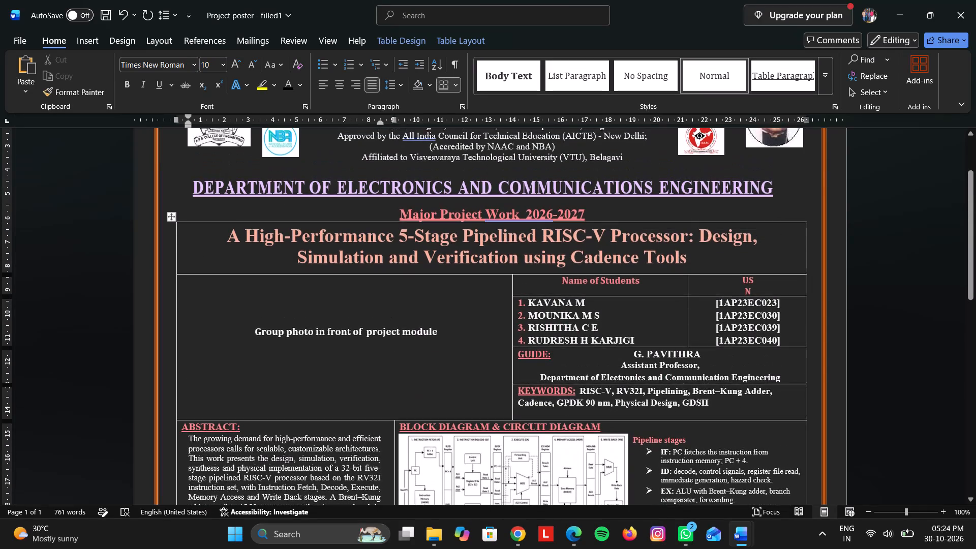
left_click(221, 341)
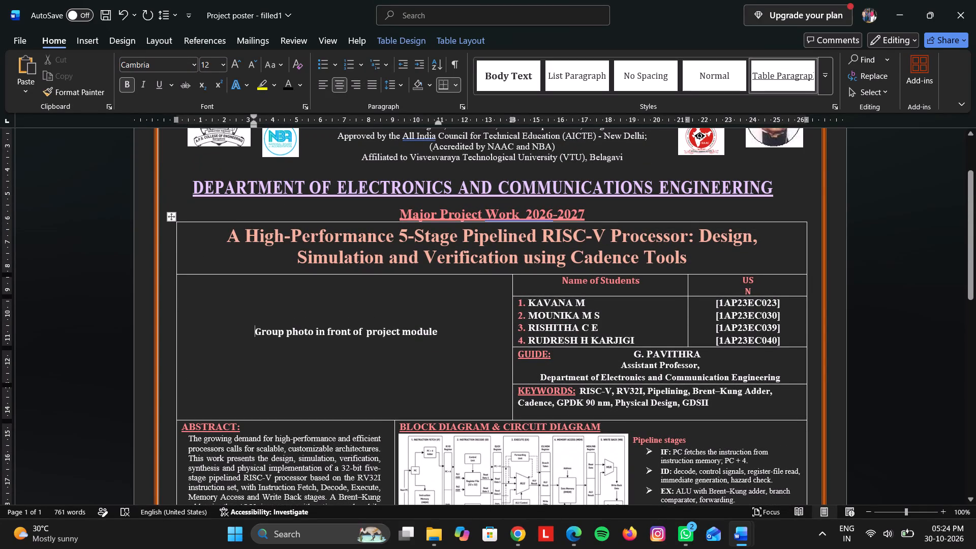
scroll(234, 476, "down", 3)
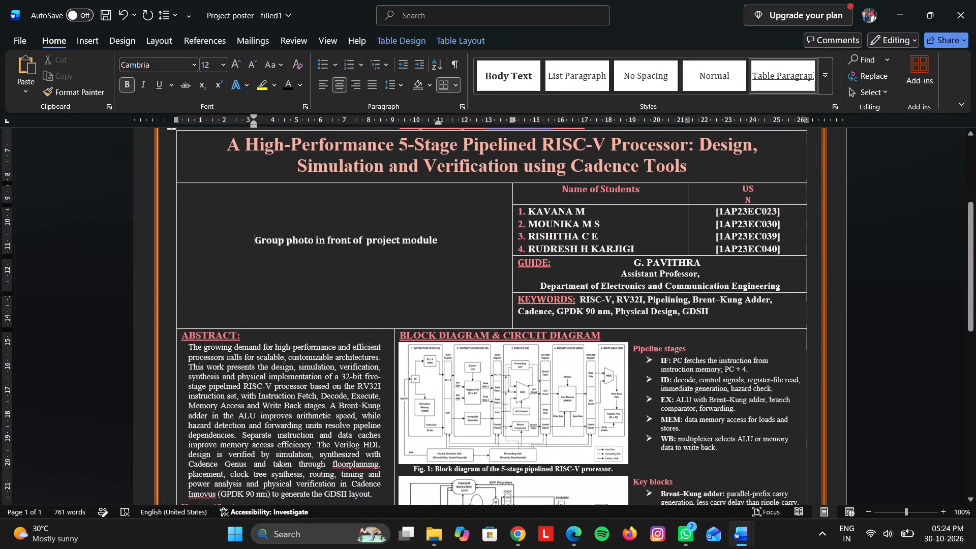
scroll(233, 474, "down", 3)
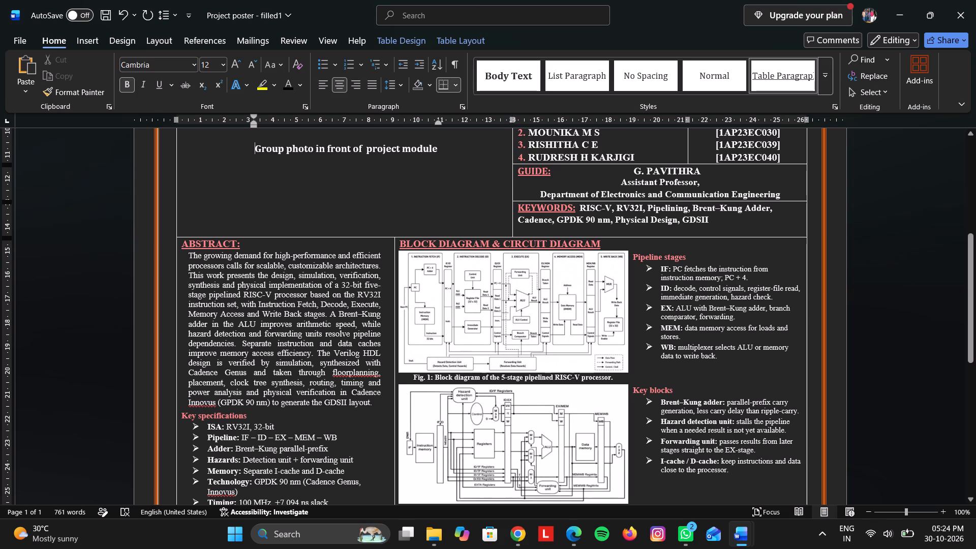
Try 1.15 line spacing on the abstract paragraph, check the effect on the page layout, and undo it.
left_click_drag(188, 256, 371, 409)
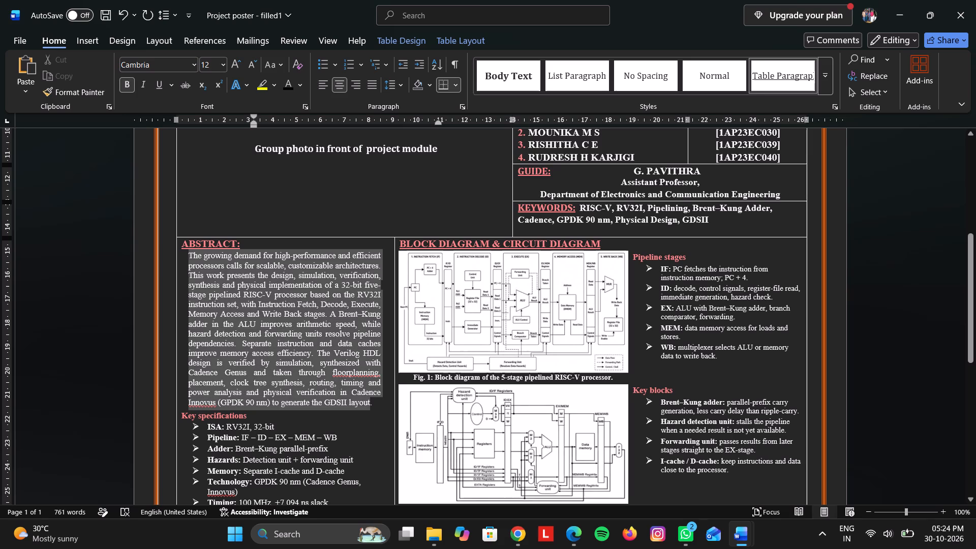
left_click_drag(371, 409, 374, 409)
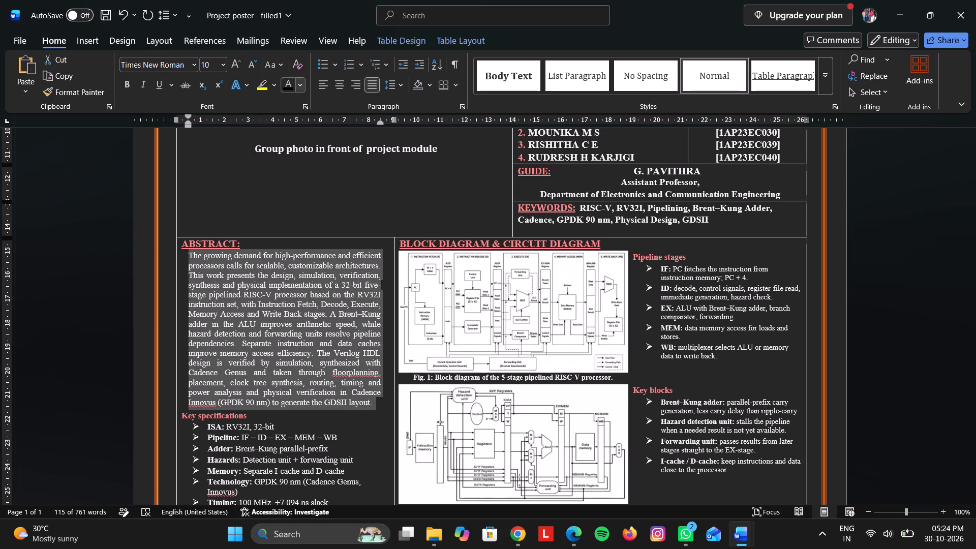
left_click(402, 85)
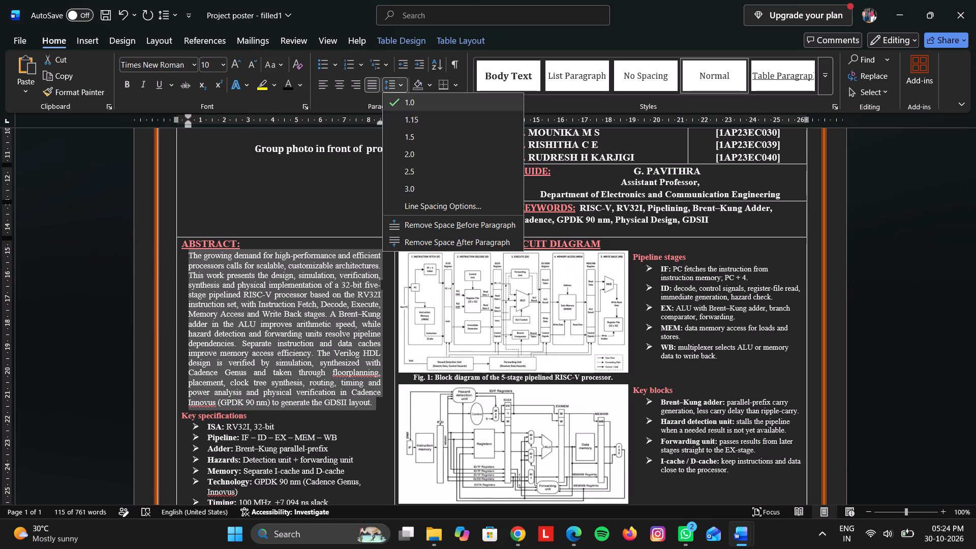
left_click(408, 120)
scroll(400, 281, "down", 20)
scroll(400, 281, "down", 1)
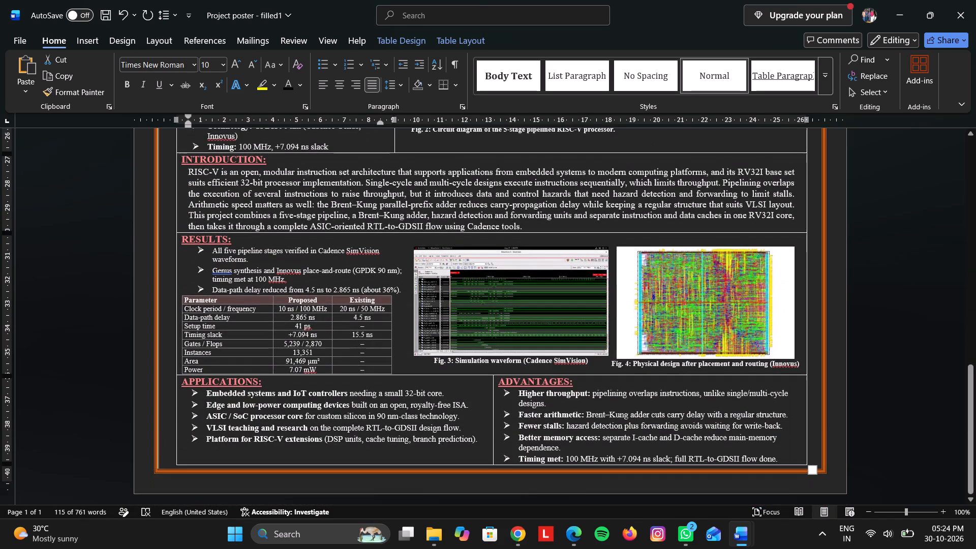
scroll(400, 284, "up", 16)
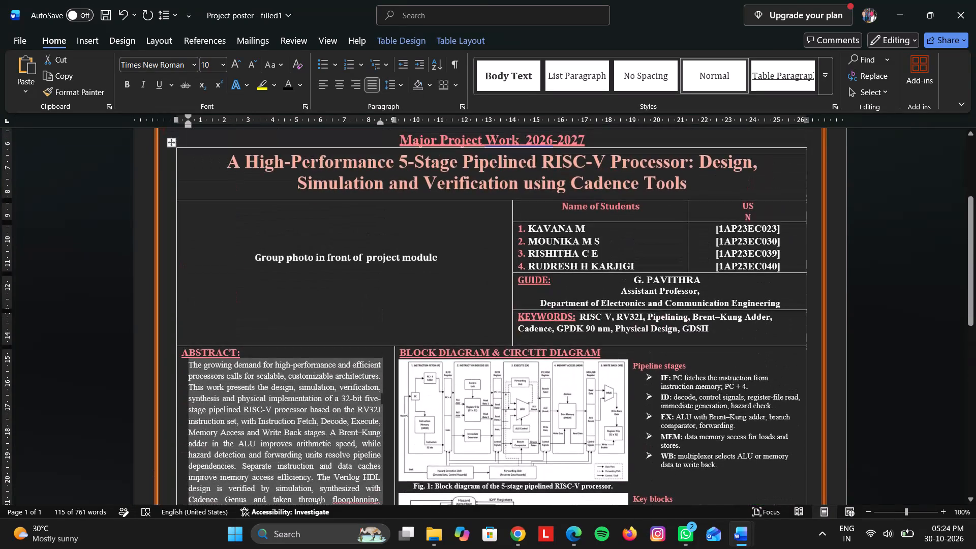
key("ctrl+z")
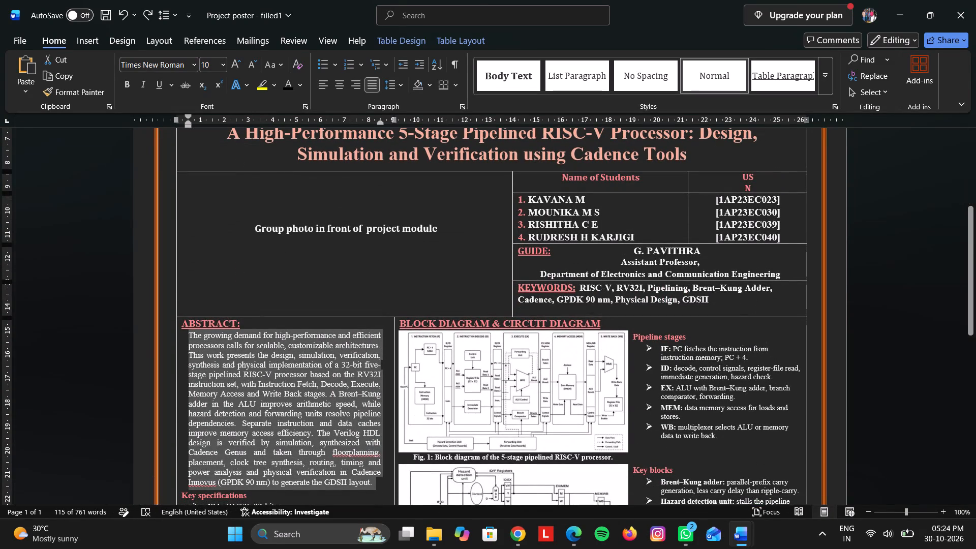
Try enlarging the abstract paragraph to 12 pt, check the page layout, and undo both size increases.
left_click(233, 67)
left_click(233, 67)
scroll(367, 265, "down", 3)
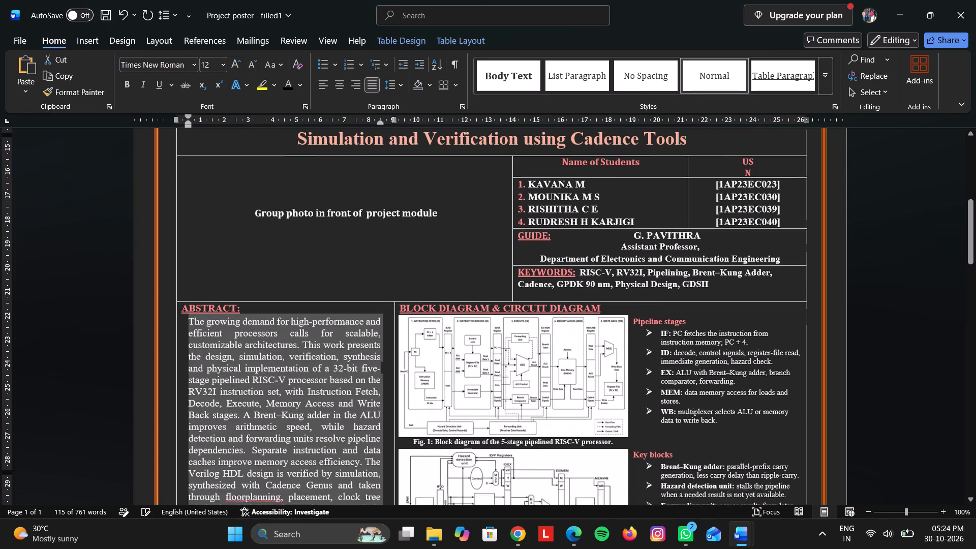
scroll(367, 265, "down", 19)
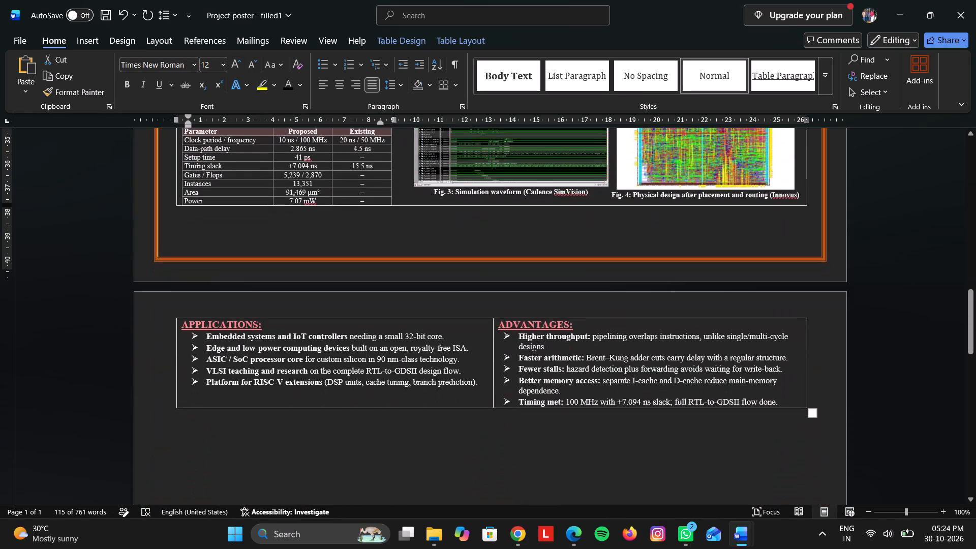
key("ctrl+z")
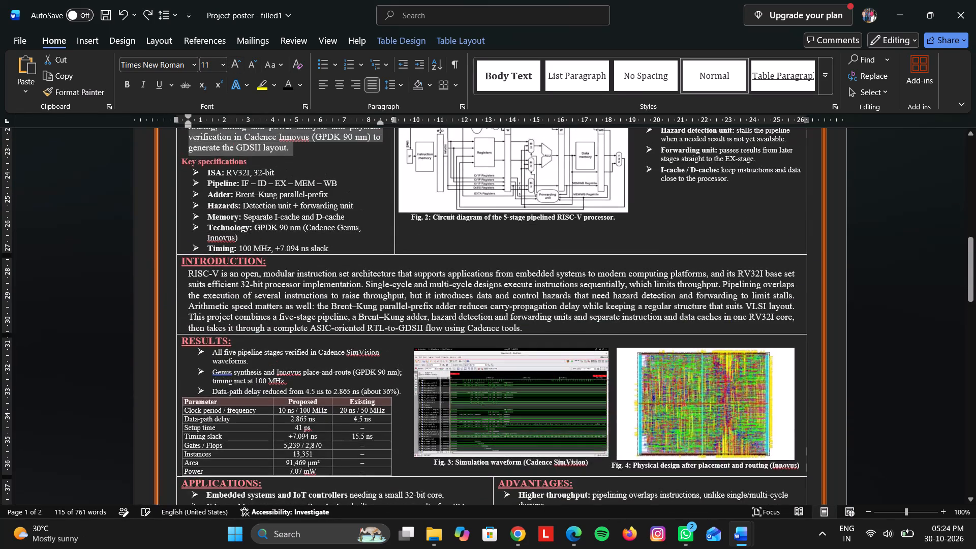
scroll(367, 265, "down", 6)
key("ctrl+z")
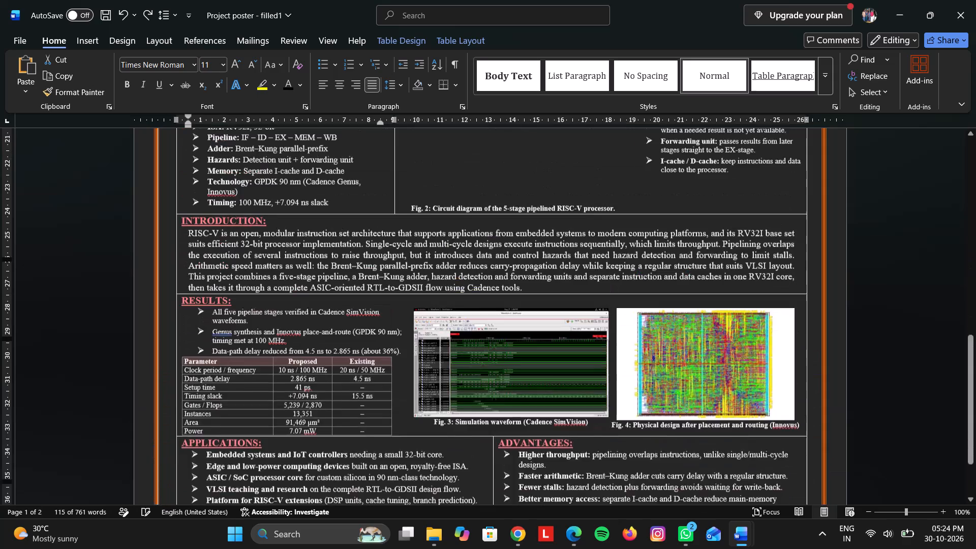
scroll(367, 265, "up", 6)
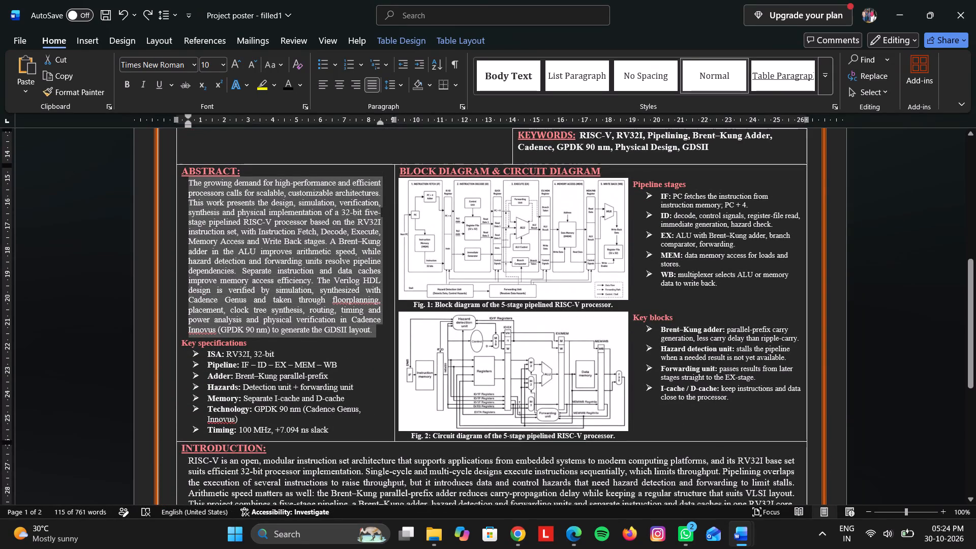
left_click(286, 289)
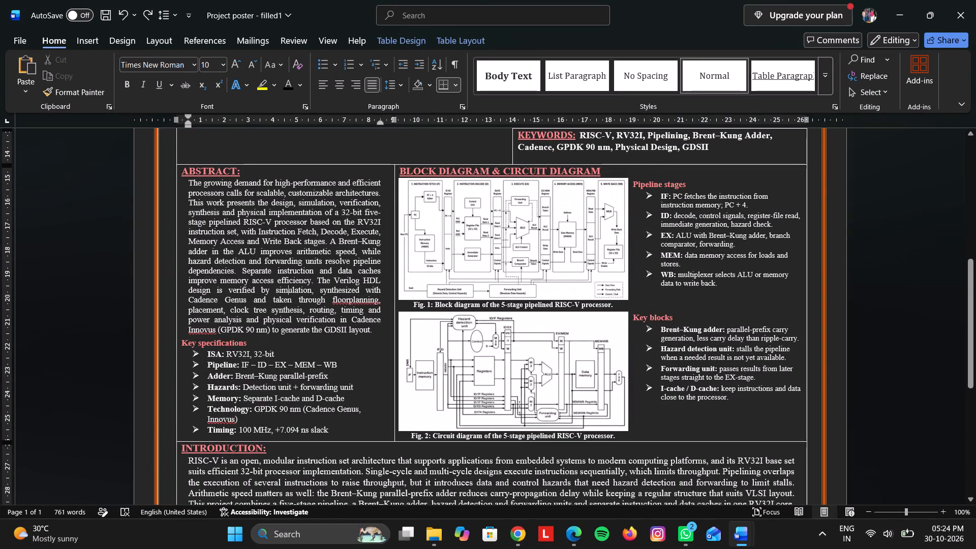
Increase the five bullet items under the Pipeline stages heading to 10 pt.
left_click(667, 234)
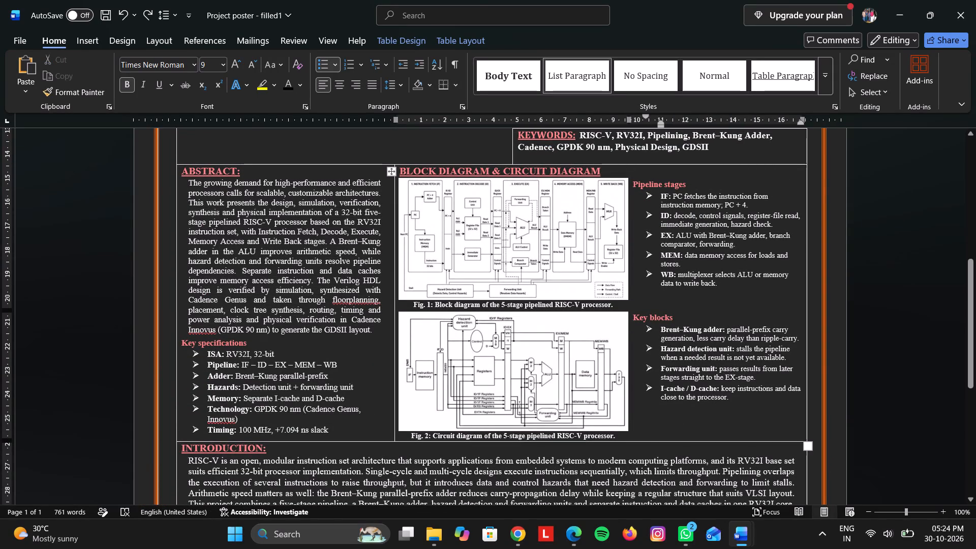
left_click(665, 302)
left_click(307, 242)
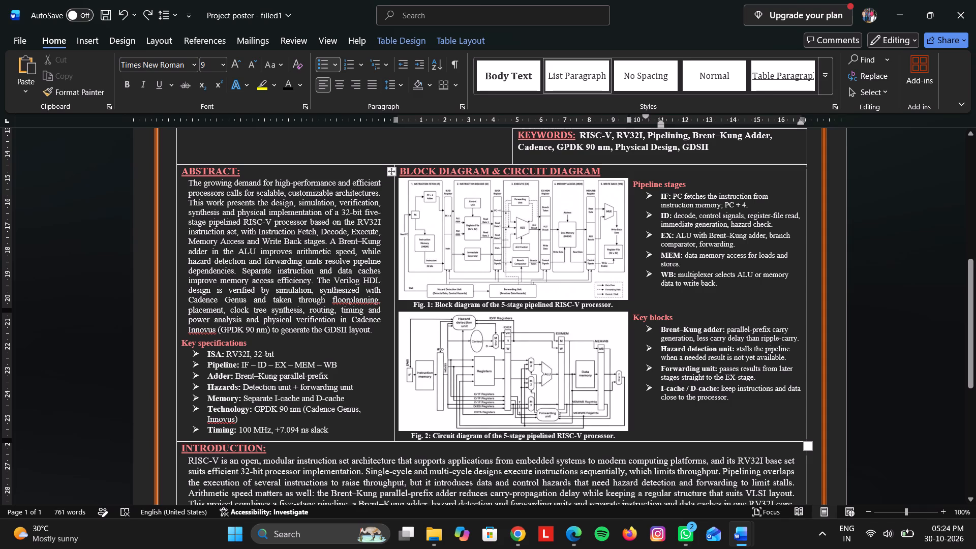
left_click(710, 252)
left_click_drag(719, 285, 660, 203)
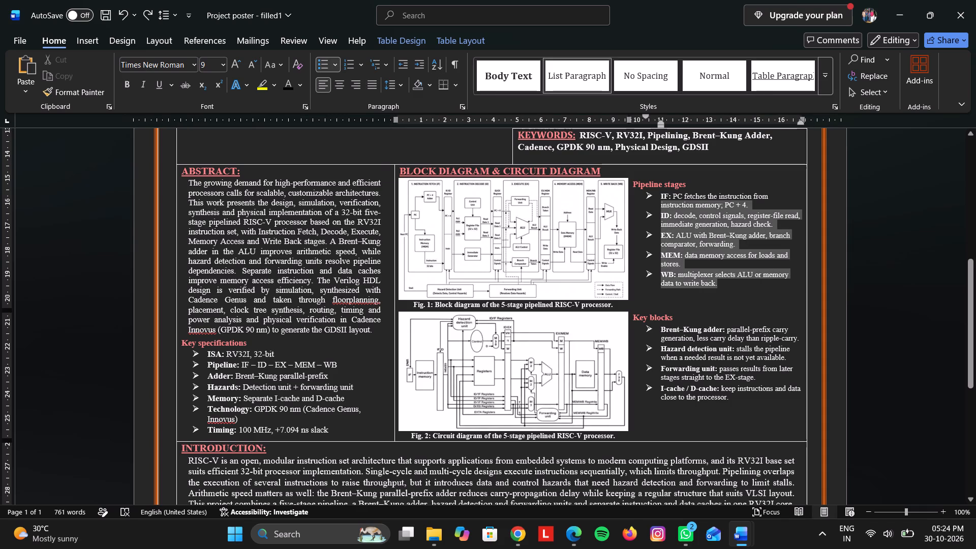
left_click_drag(660, 203, 660, 199)
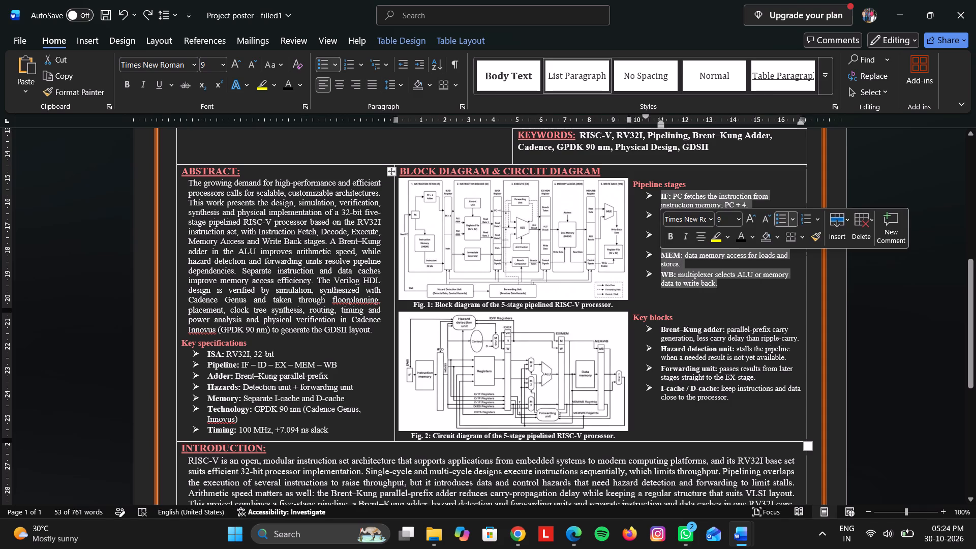
left_click(236, 68)
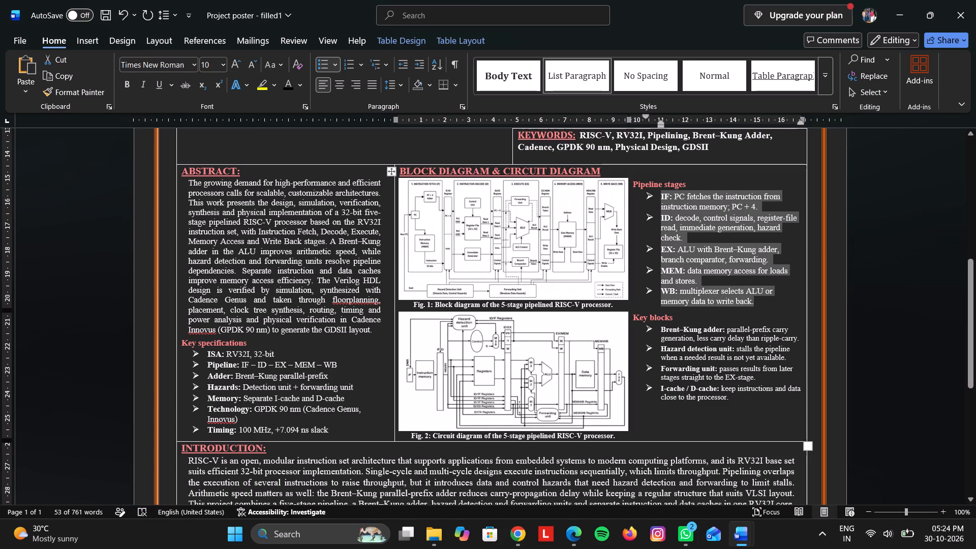
left_click(722, 311)
Increase the four bullet items under the Key blocks heading to 10 pt.
left_click_drag(734, 402, 675, 341)
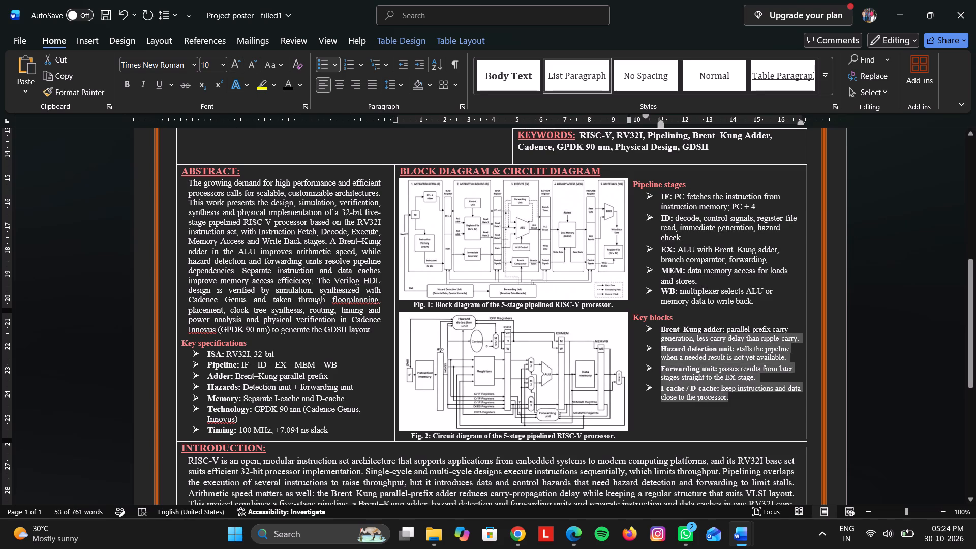
left_click_drag(675, 341, 667, 329)
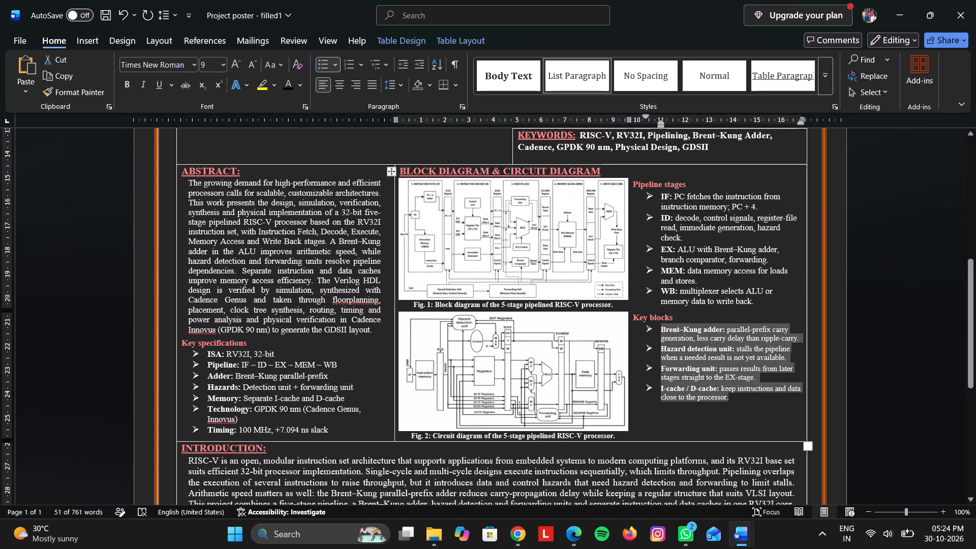
left_click(230, 64)
left_click(665, 342)
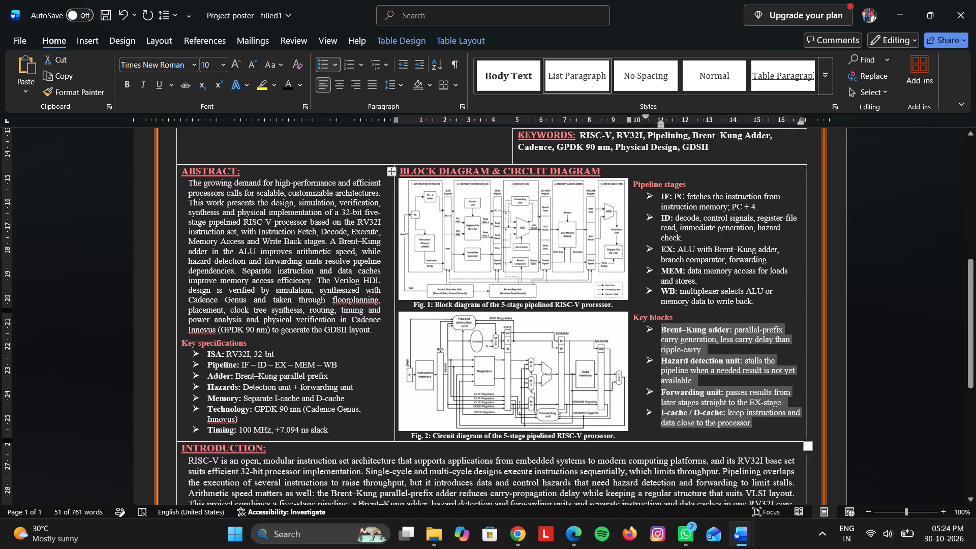
left_click(755, 377)
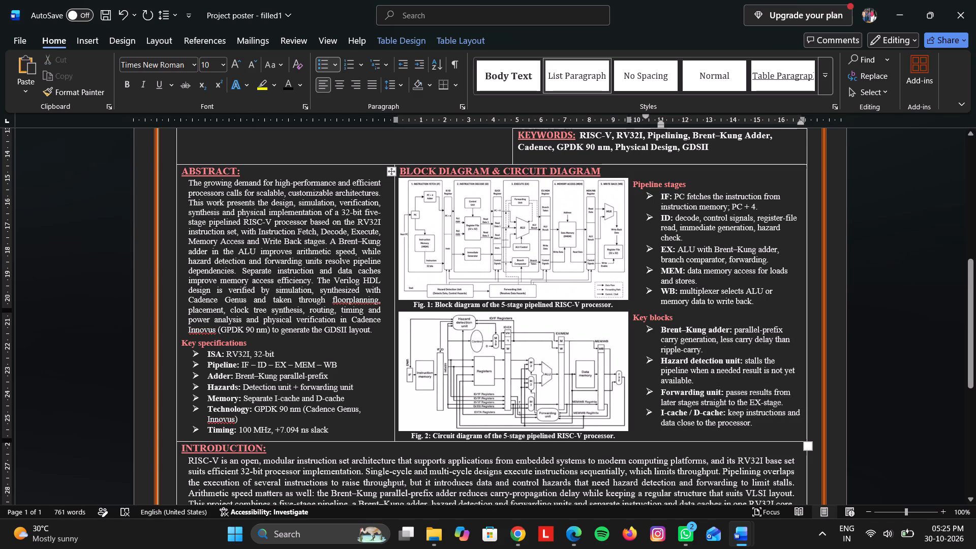
Justify the bullet items under the Key blocks and Pipeline stages headings.
left_click_drag(752, 426, 669, 335)
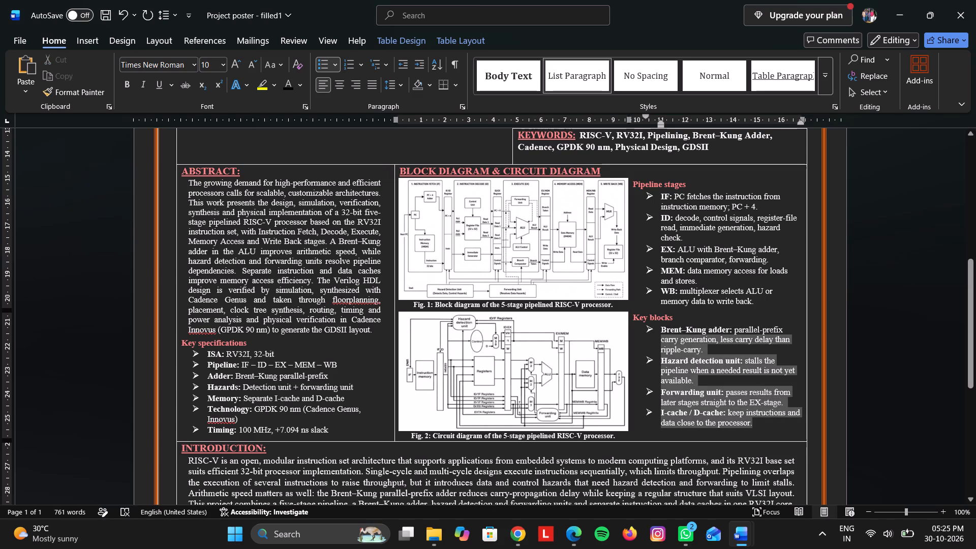
left_click_drag(669, 335, 668, 331)
left_click(372, 83)
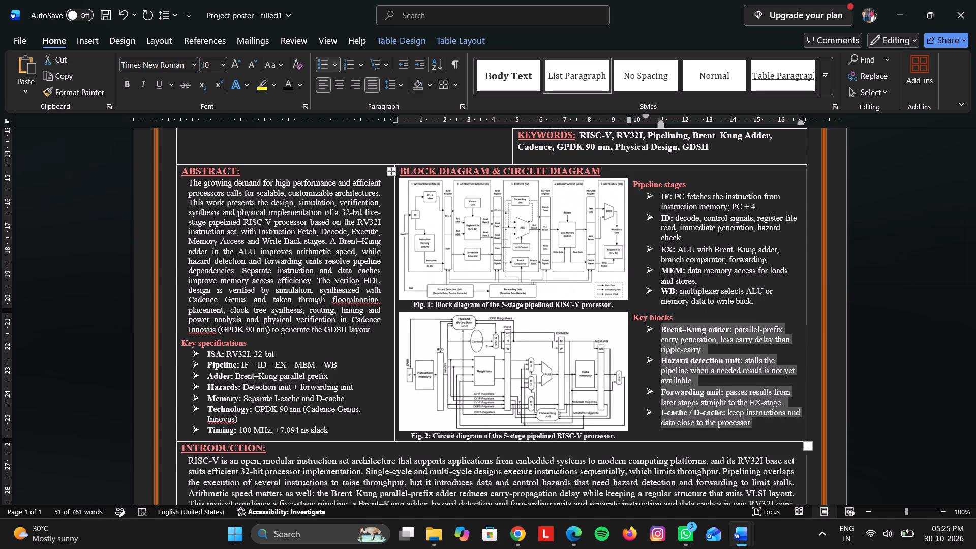
left_click(715, 273)
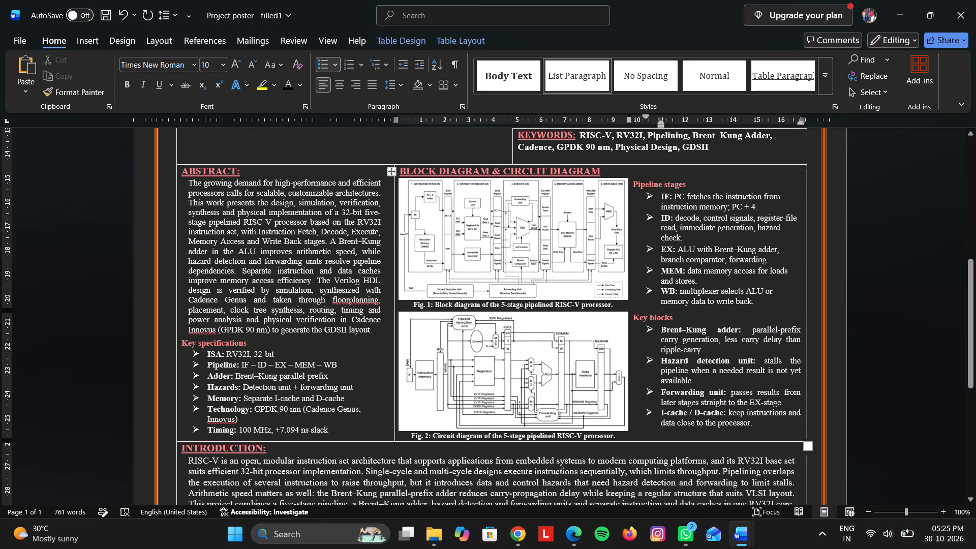
left_click_drag(755, 306, 669, 218)
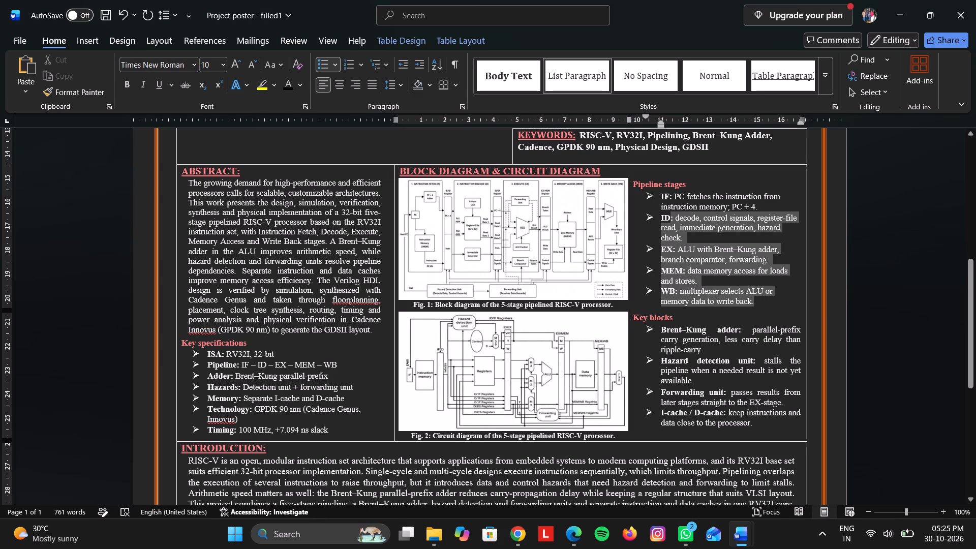
left_click_drag(669, 218, 663, 201)
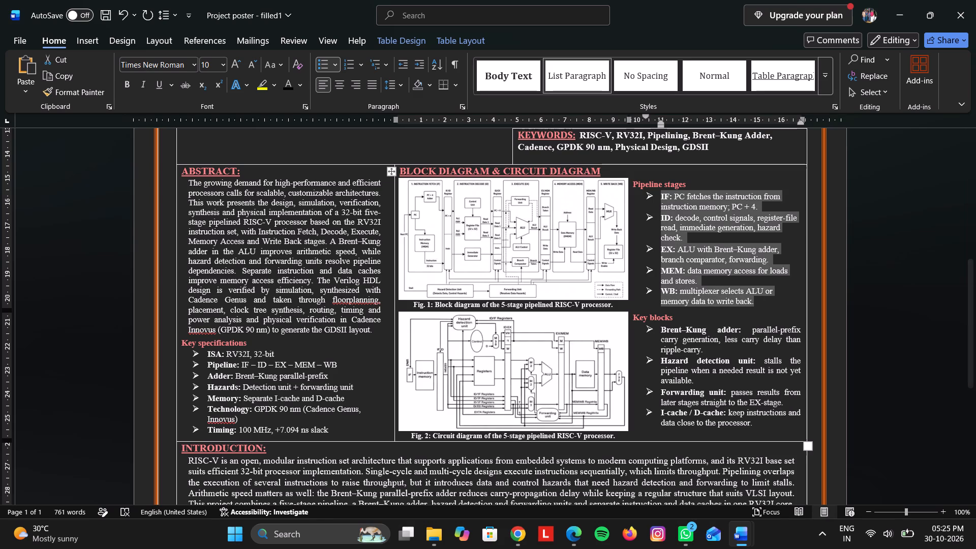
left_click(366, 86)
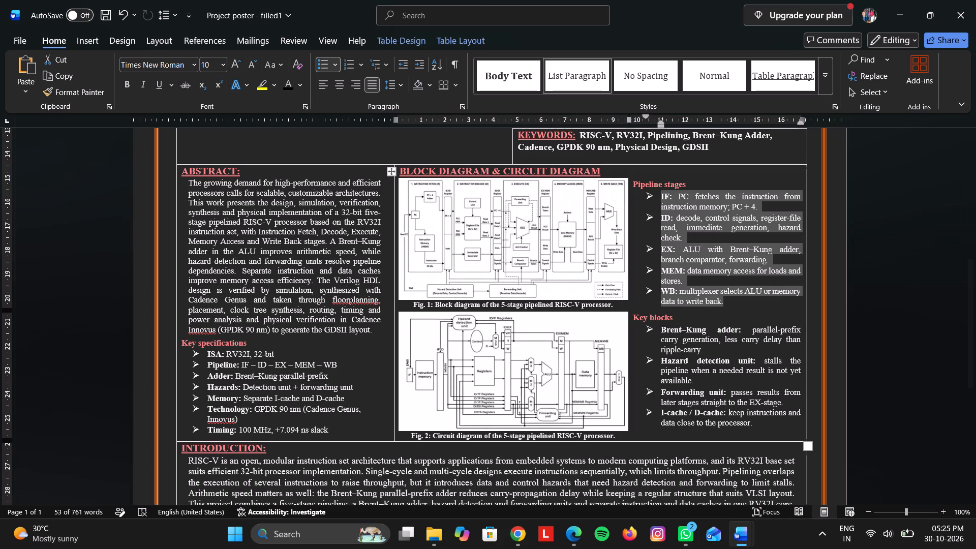
Pull the right indent of the Pipeline stages and Key blocks bullets slightly inward from the cell border, matching both lists.
left_click_drag(800, 121, 797, 121)
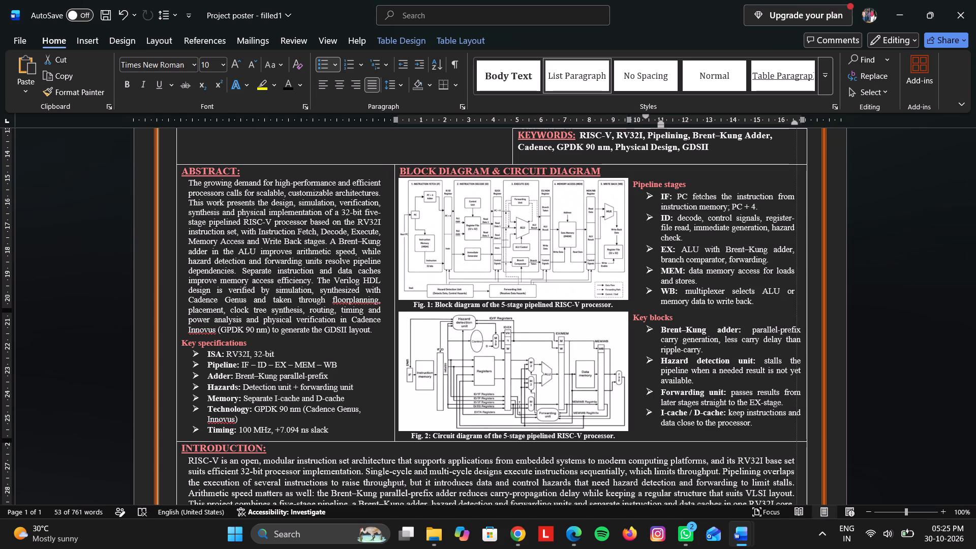
left_click_drag(797, 121, 796, 121)
scroll(771, 302, "down", 4)
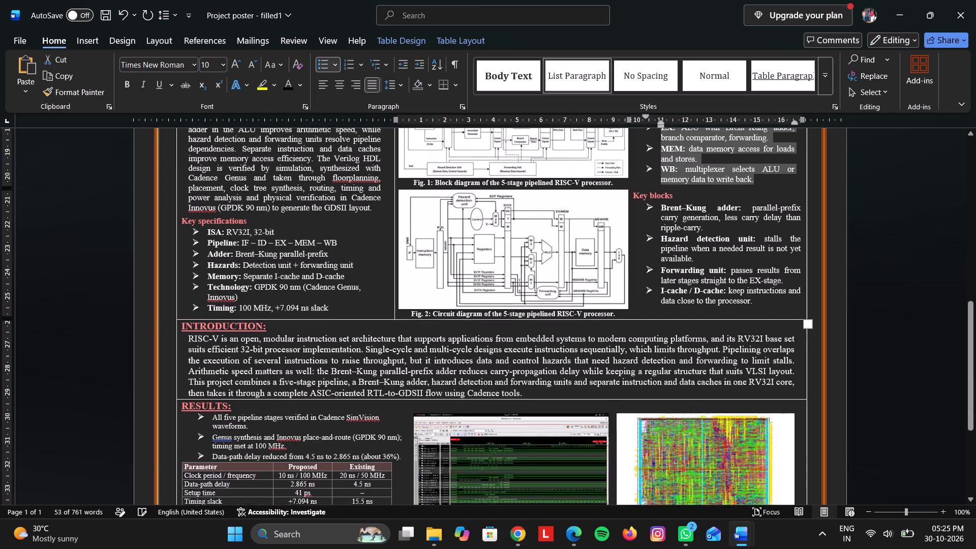
left_click_drag(754, 303, 671, 213)
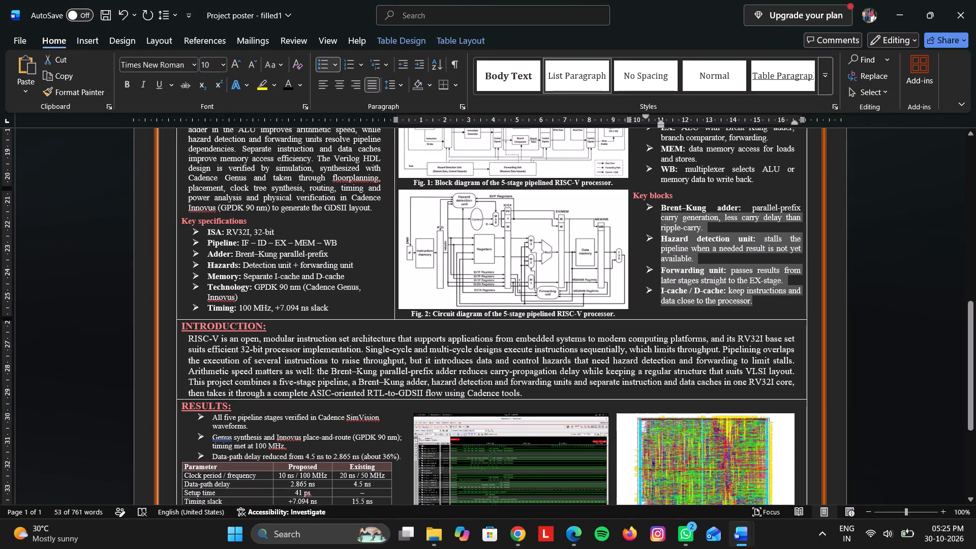
left_click_drag(671, 213, 669, 211)
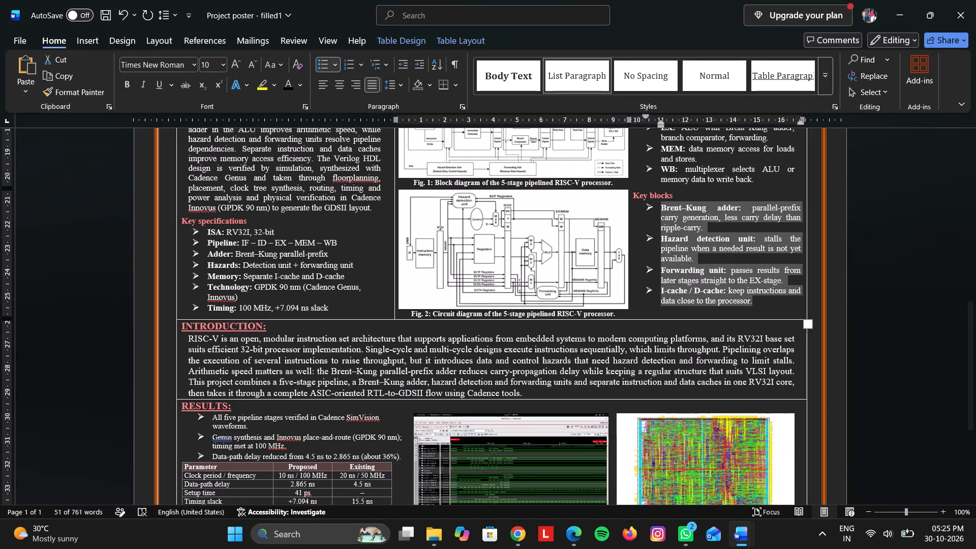
left_click_drag(800, 121, 789, 119)
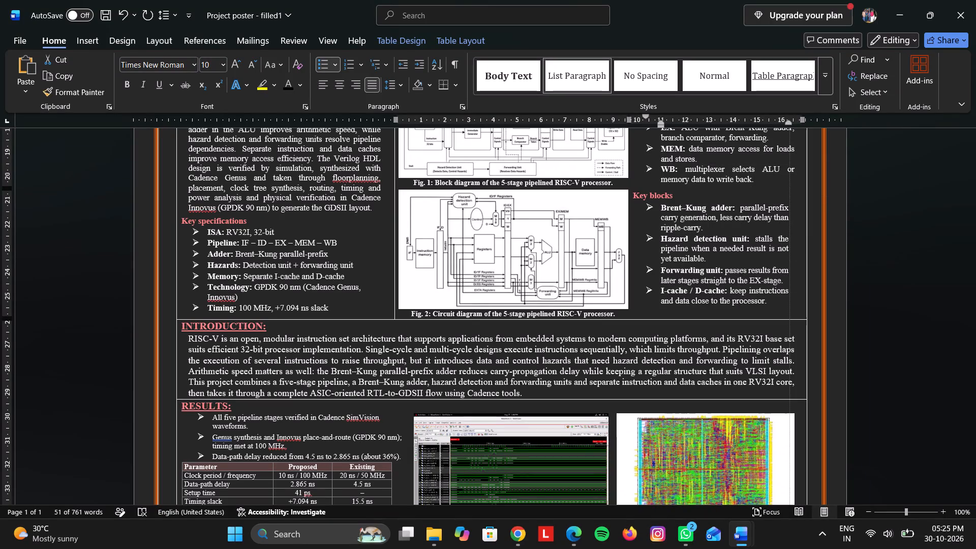
left_click_drag(789, 119, 793, 121)
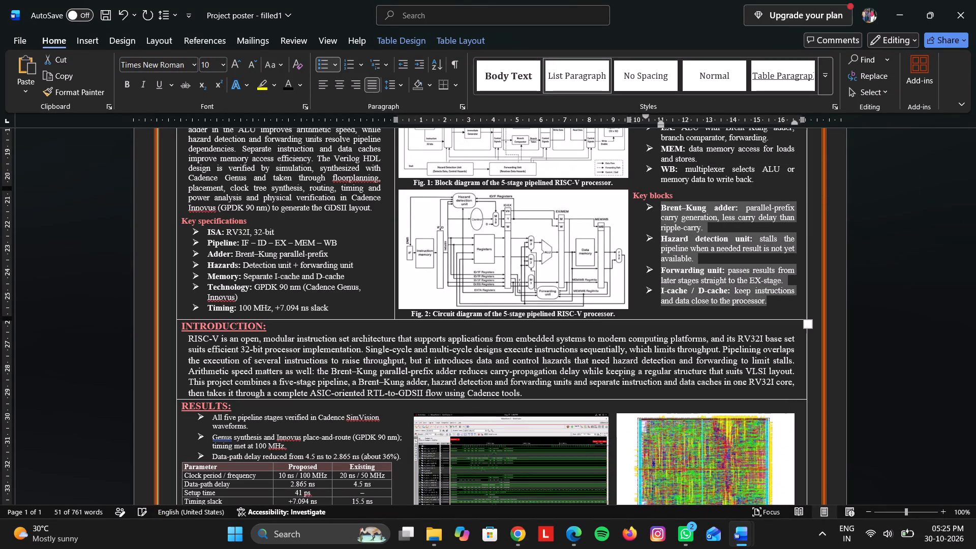
left_click(737, 152)
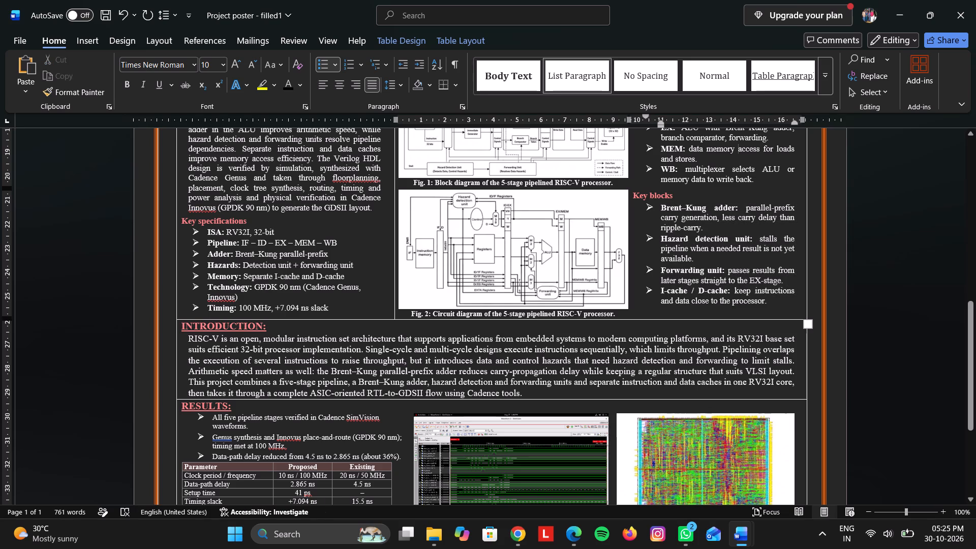
left_click(701, 256)
Check the text sizes and alignment of the Key specifications, Introduction, Results table, Applications and Advantages sections.
left_click(254, 267)
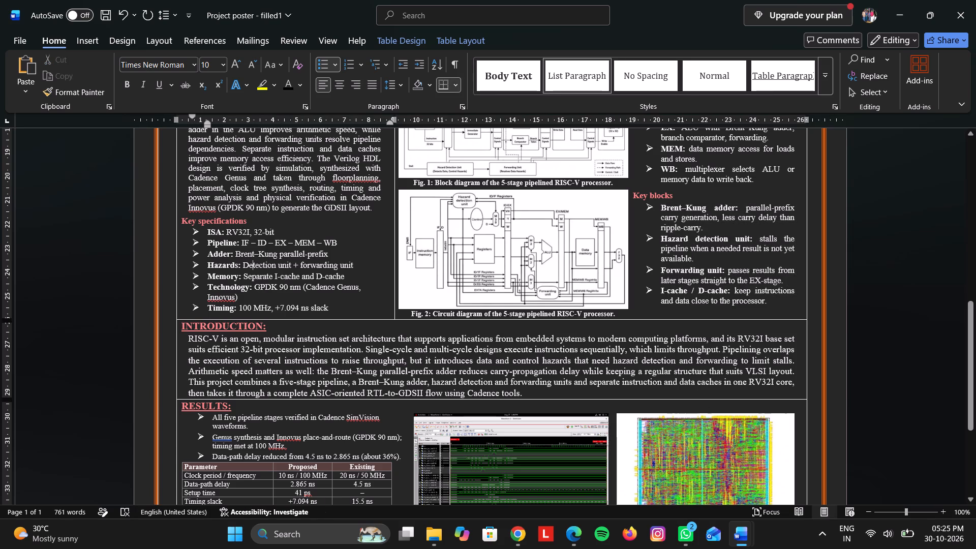
scroll(315, 270, "down", 3)
left_click(315, 270)
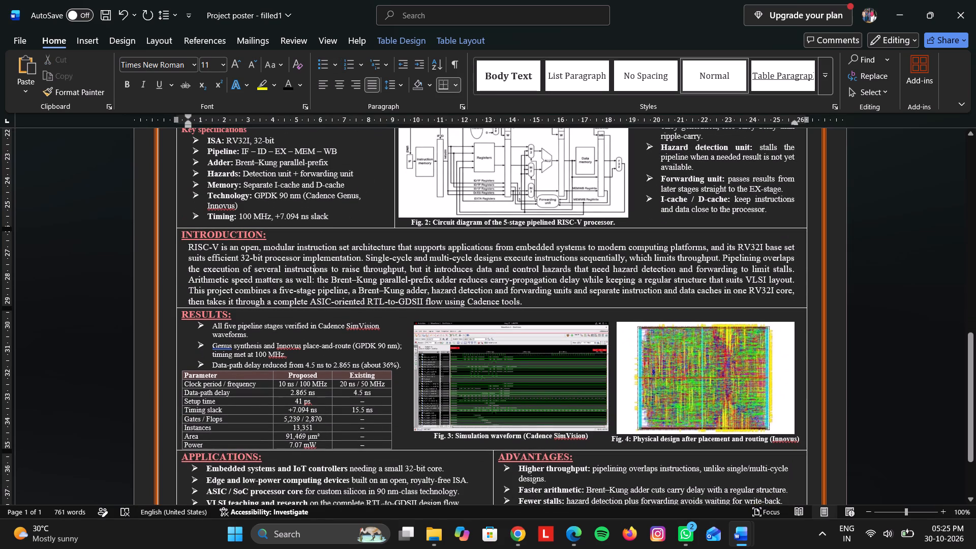
scroll(471, 276, "down", 2)
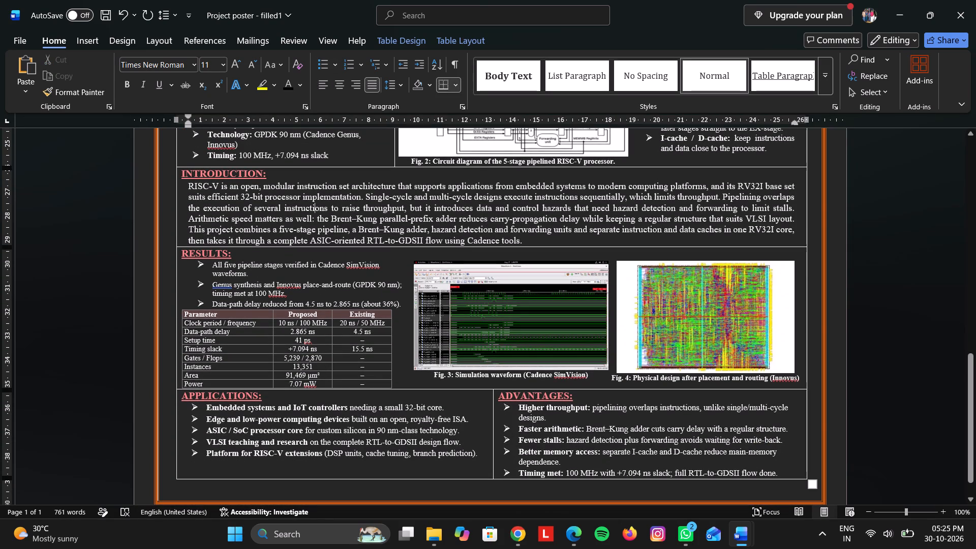
left_click(612, 447)
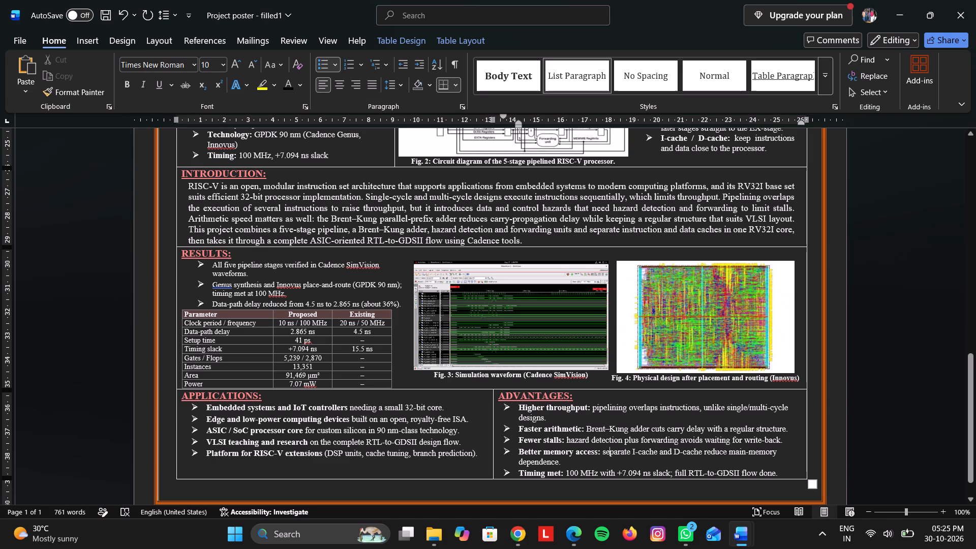
left_click(410, 454)
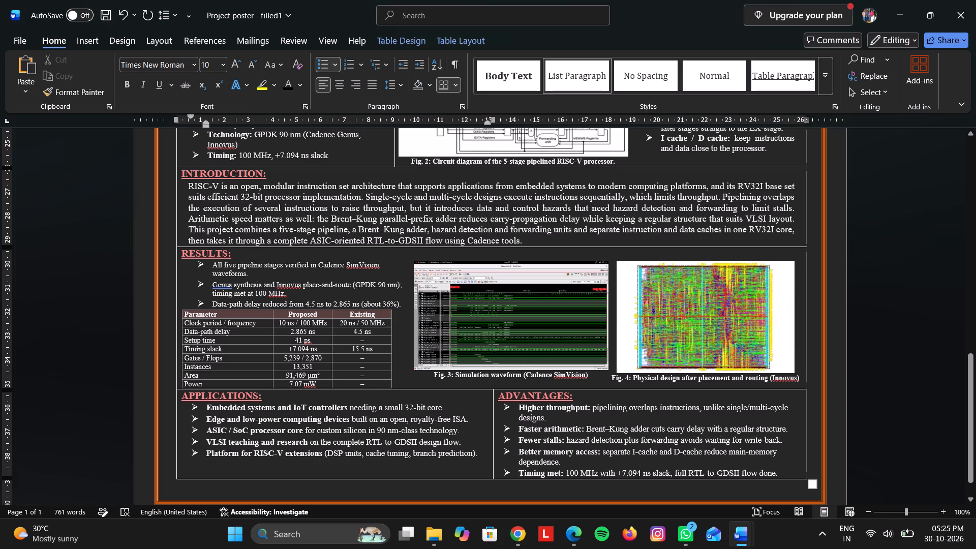
left_click(320, 360)
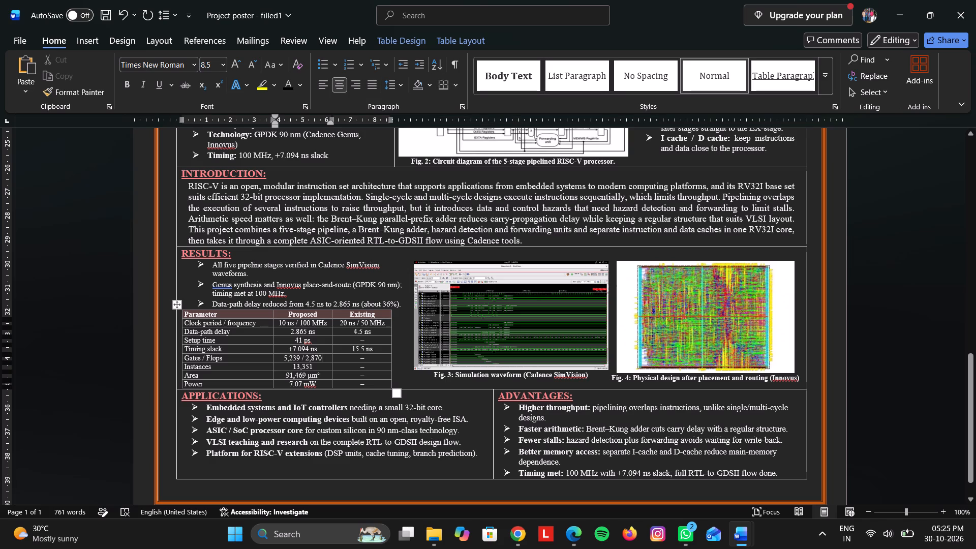
scroll(361, 339, "down", 1)
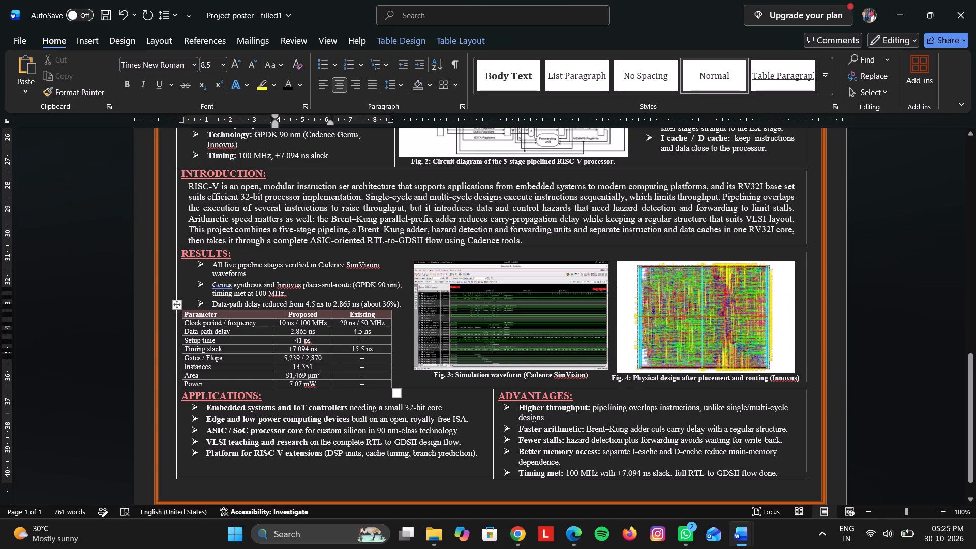
scroll(361, 339, "down", 1)
Increase the three bullet items under the Results heading to 10 pt.
left_click(294, 238)
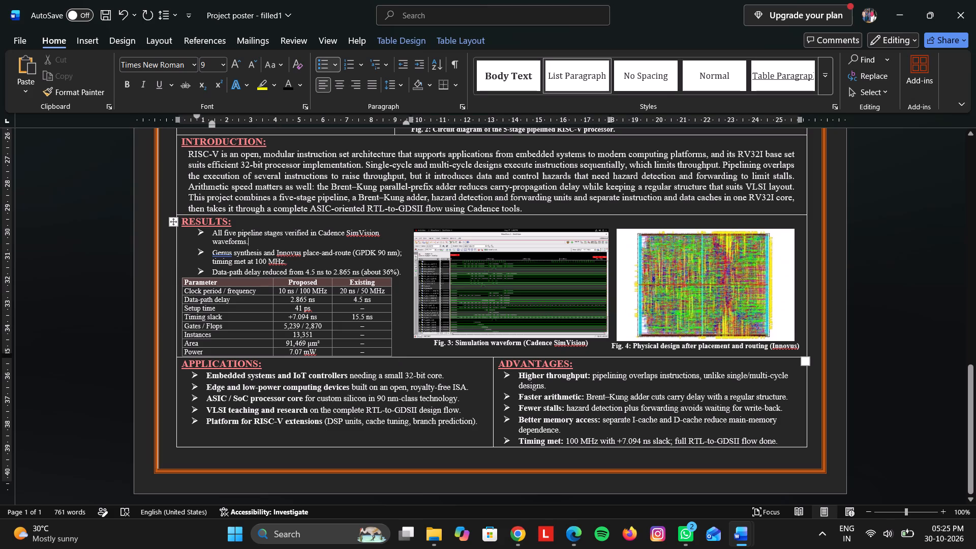
left_click_drag(405, 276, 286, 238)
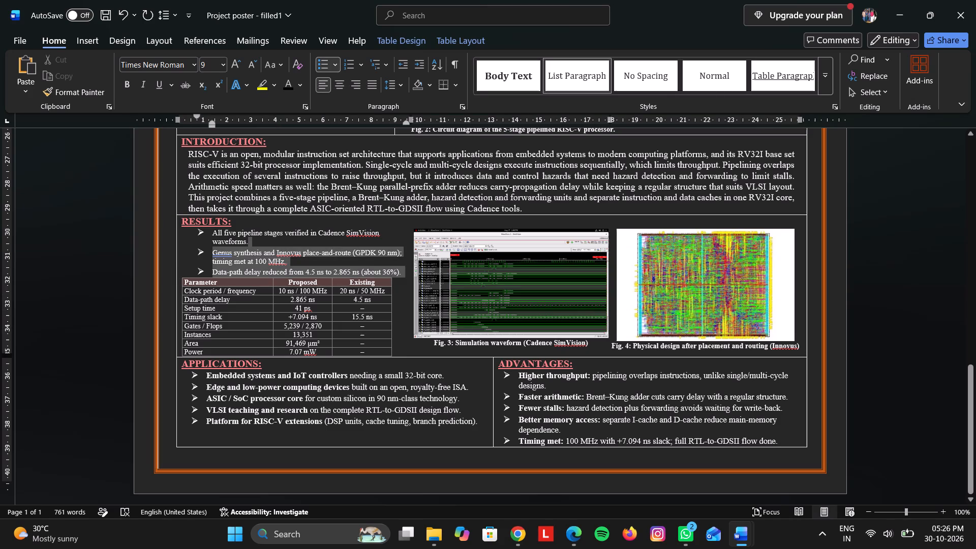
left_click_drag(286, 238, 219, 235)
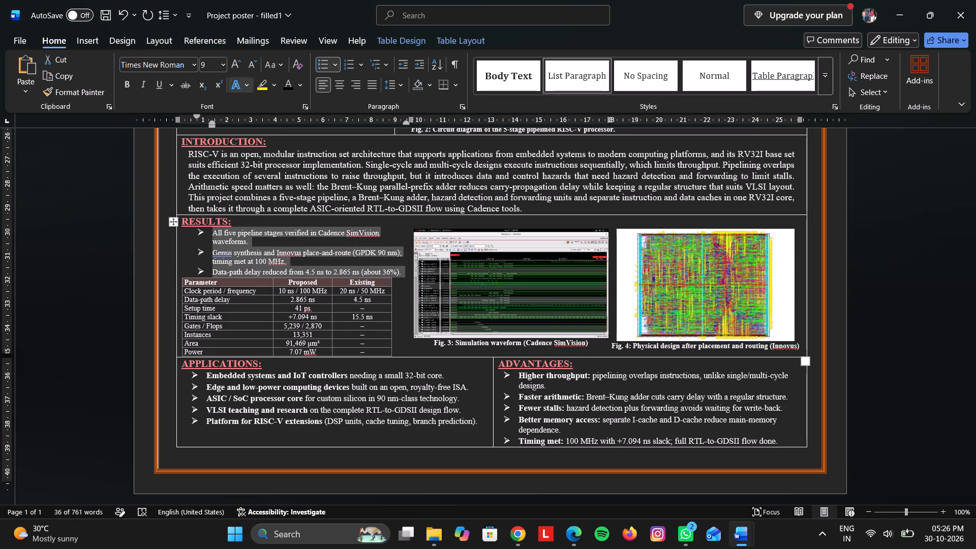
left_click(239, 68)
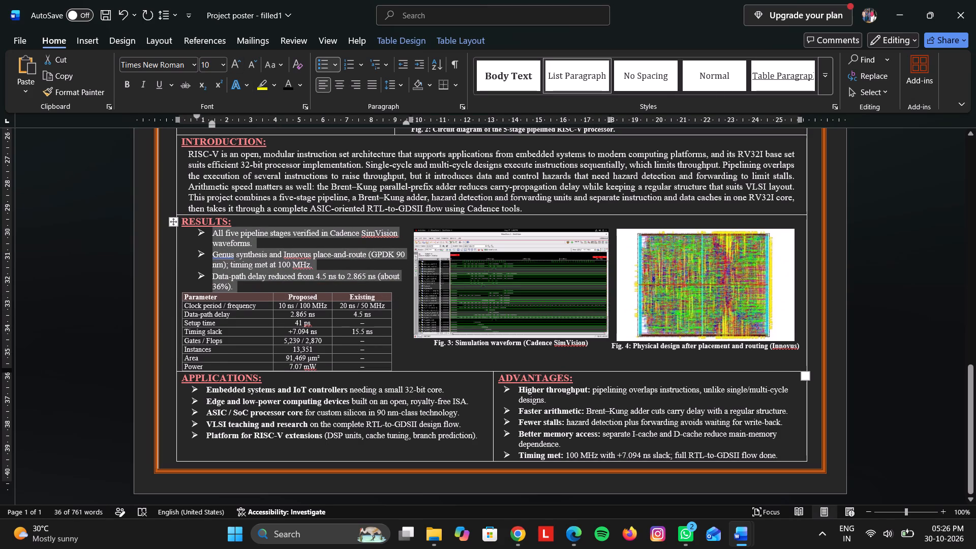
left_click(415, 355)
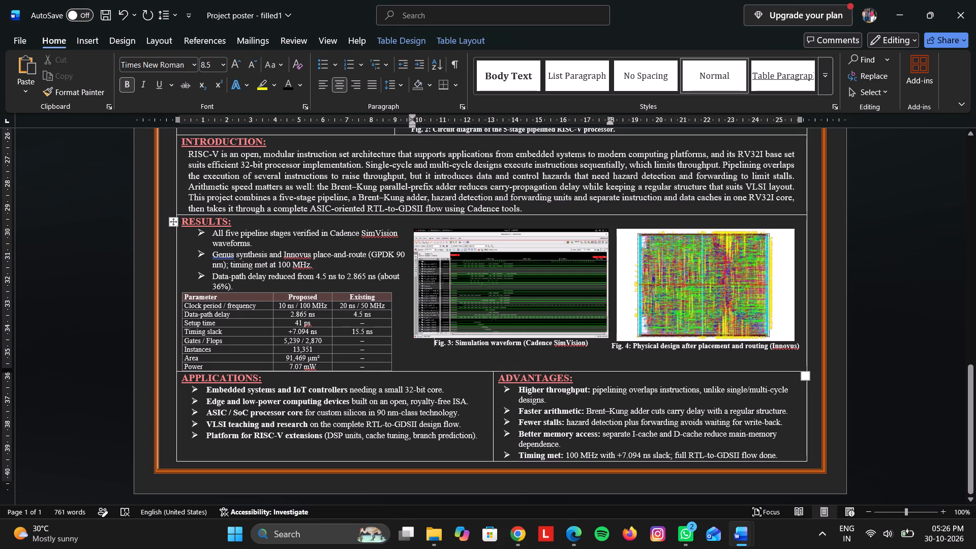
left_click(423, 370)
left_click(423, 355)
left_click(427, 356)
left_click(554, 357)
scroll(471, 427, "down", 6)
Convert the Key specifications heading below the abstract to uppercase and underline it.
scroll(471, 427, "up", 8)
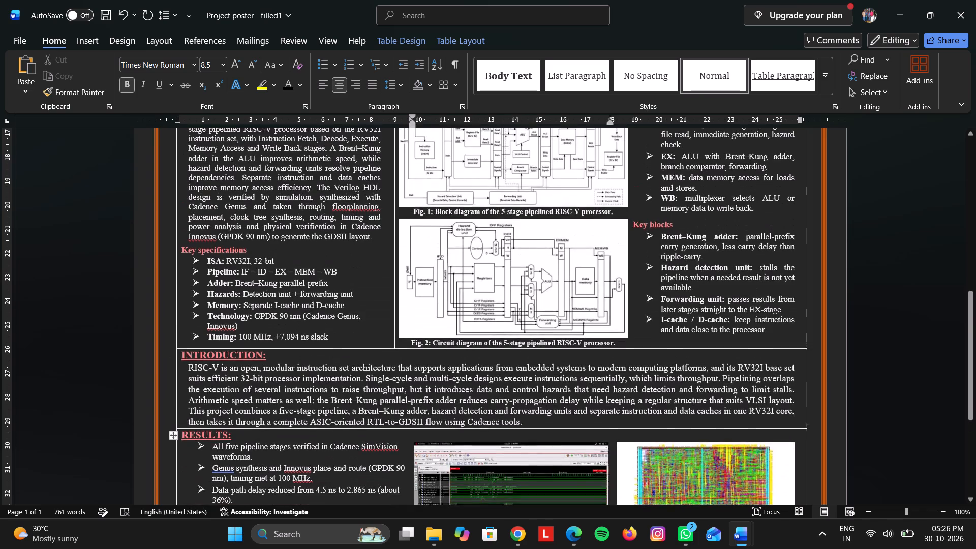
scroll(471, 427, "up", 4)
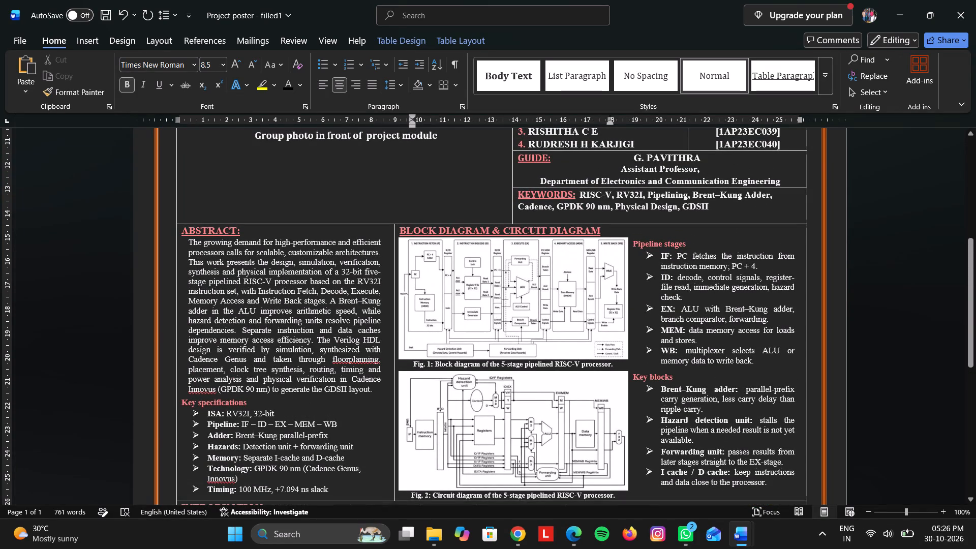
left_click_drag(181, 401, 235, 401)
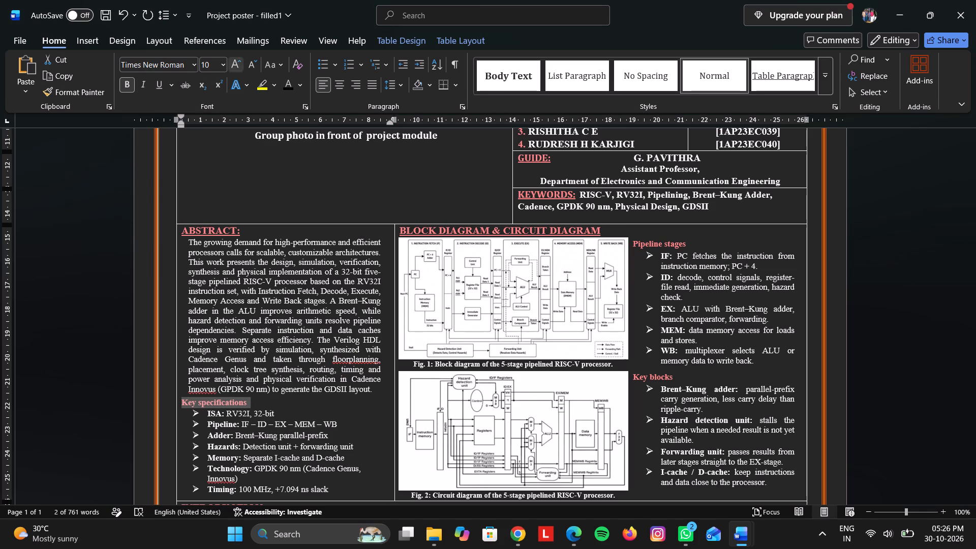
left_click(281, 67)
left_click(297, 112)
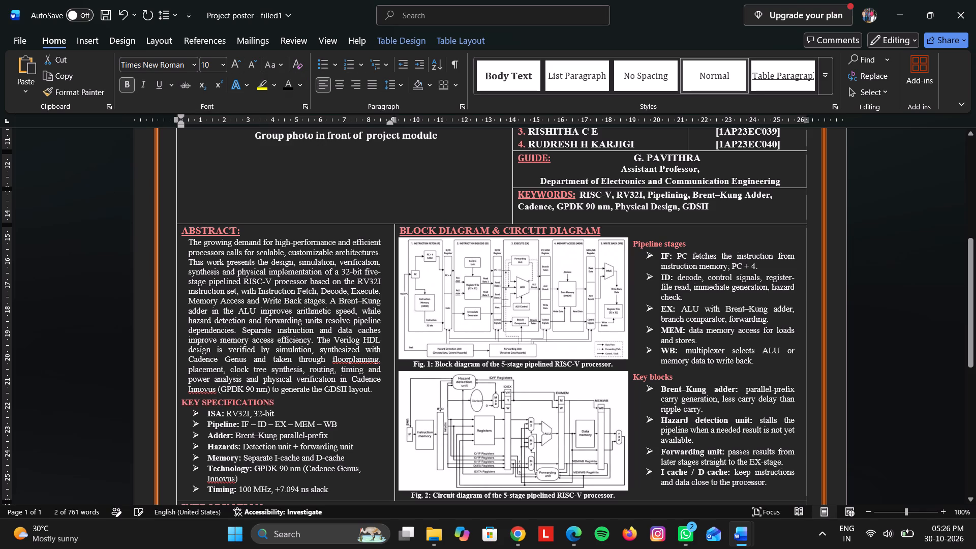
left_click(162, 88)
left_click(330, 318)
Convert the Pipeline stages heading beside the block diagram to uppercase and underline it.
scroll(330, 318, "down", 6)
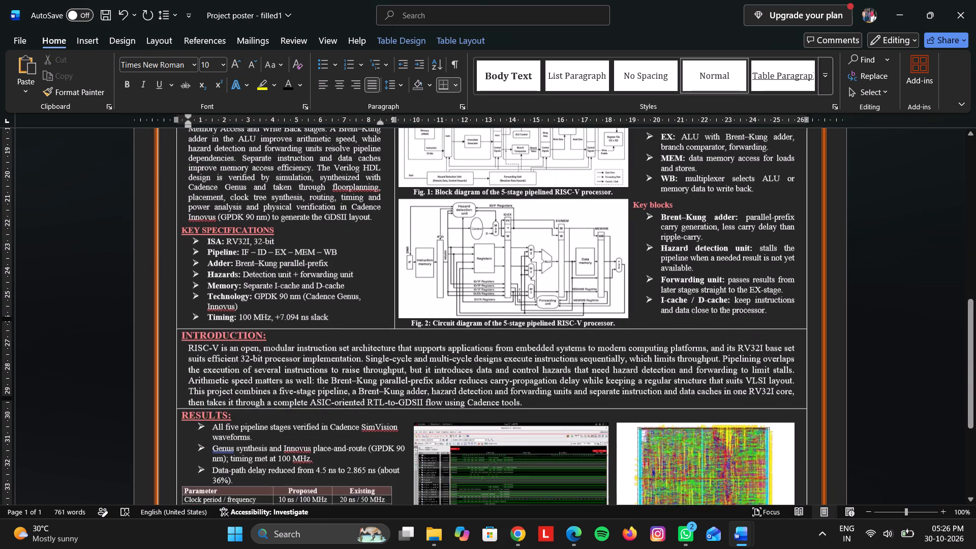
scroll(330, 318, "up", 7)
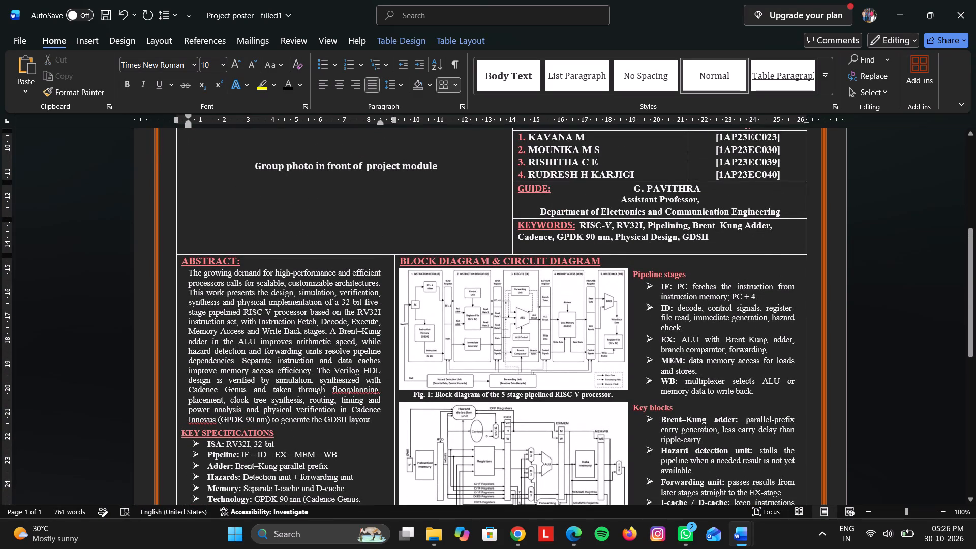
left_click_drag(632, 274, 687, 274)
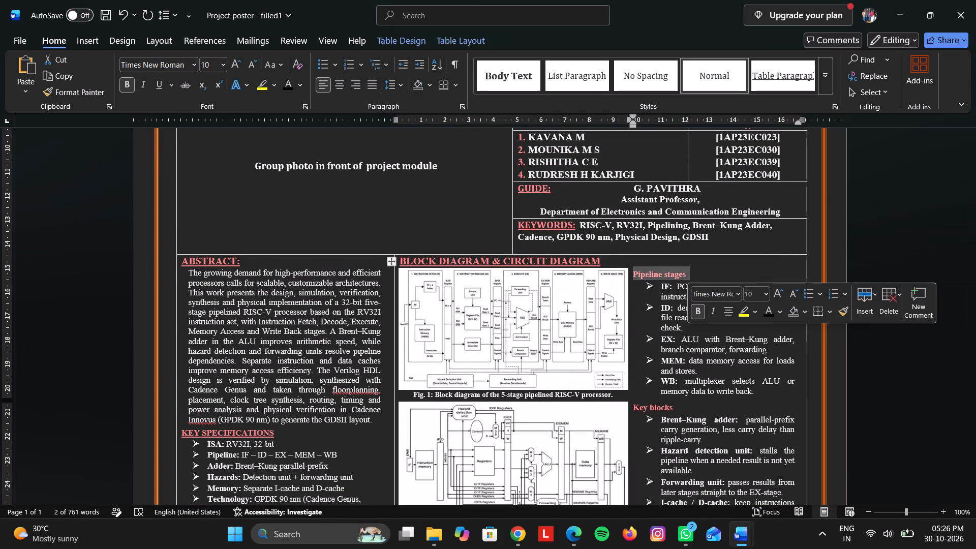
left_click(286, 63)
left_click(290, 114)
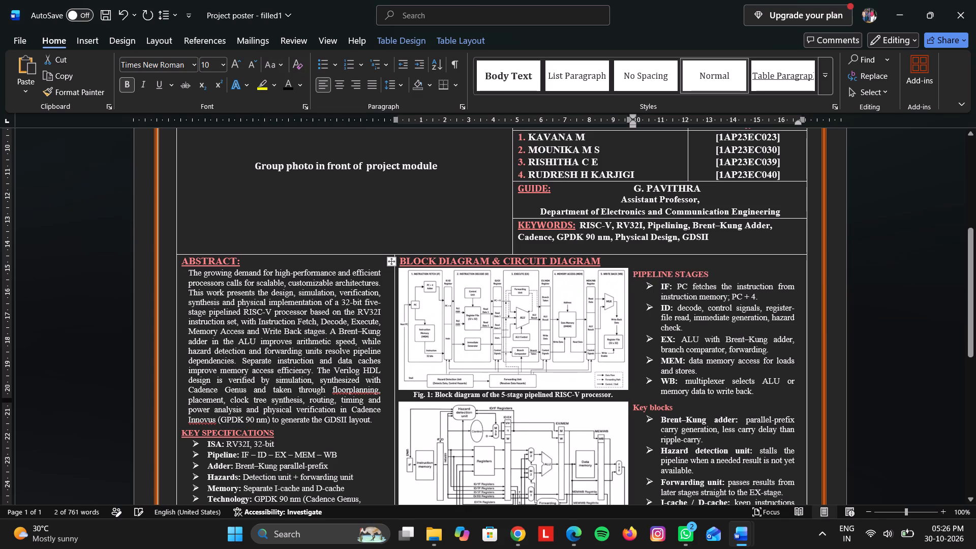
left_click(158, 89)
left_click(675, 330)
Convert the Key blocks heading beside the circuit diagram to uppercase and underline it.
scroll(675, 330, "down", 3)
left_click_drag(632, 314, 681, 313)
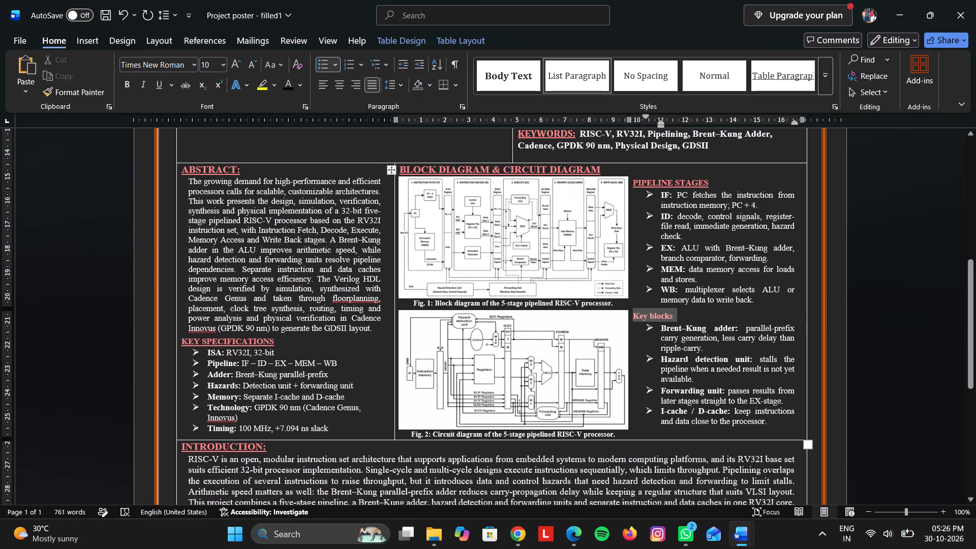
left_click(277, 66)
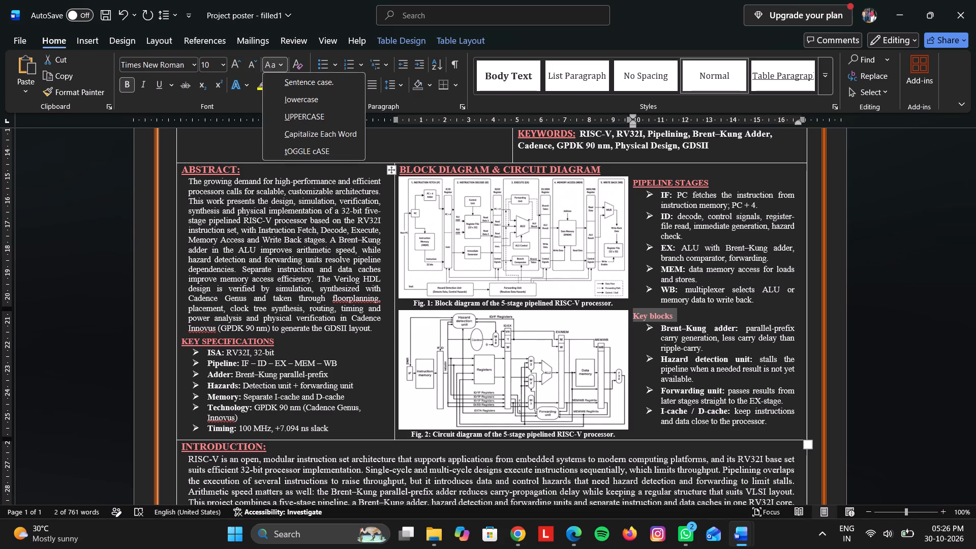
left_click(292, 120)
left_click(164, 88)
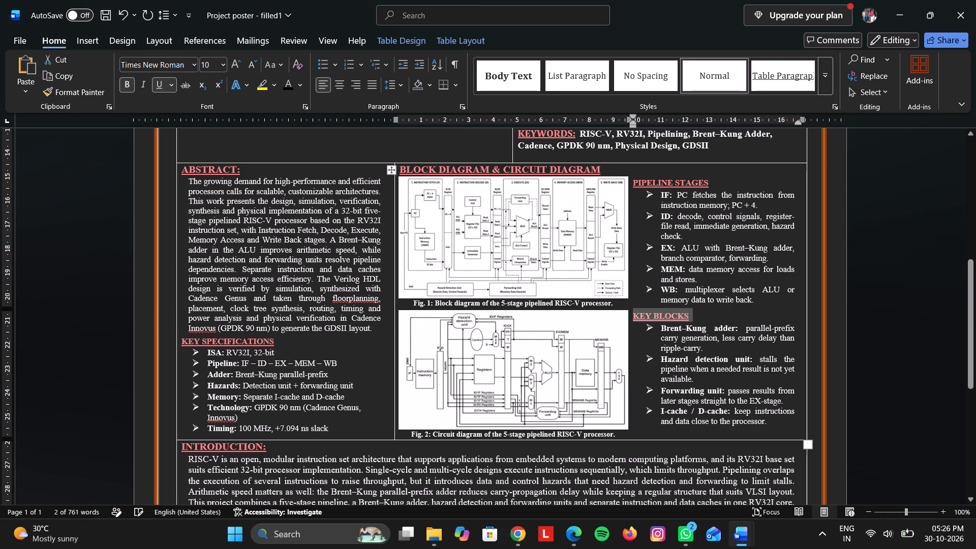
left_click(744, 290)
Review the layout of the poster's lower half, from the Introduction and Results to the Applications and Advantages sections.
scroll(745, 289, "down", 14)
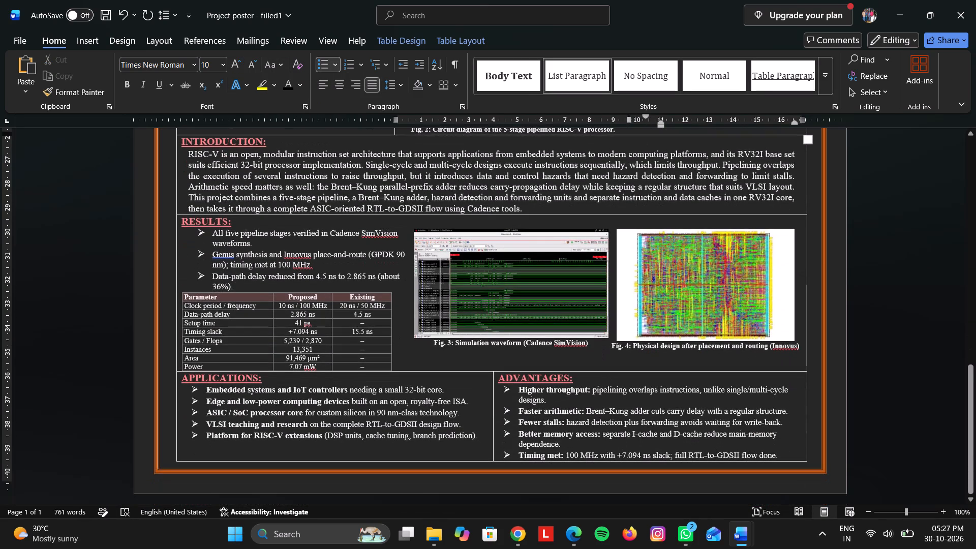
scroll(402, 356, "down", 3)
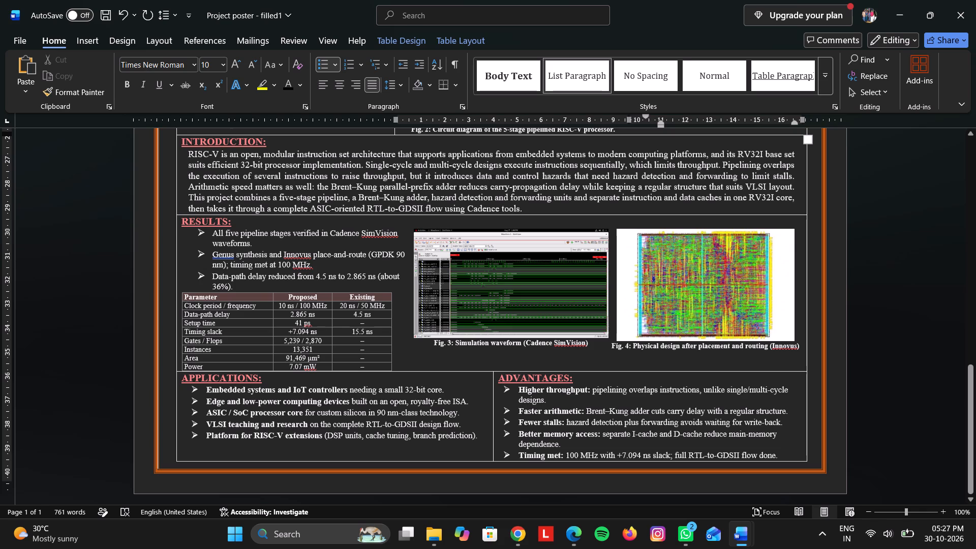
scroll(348, 324, "up", 4)
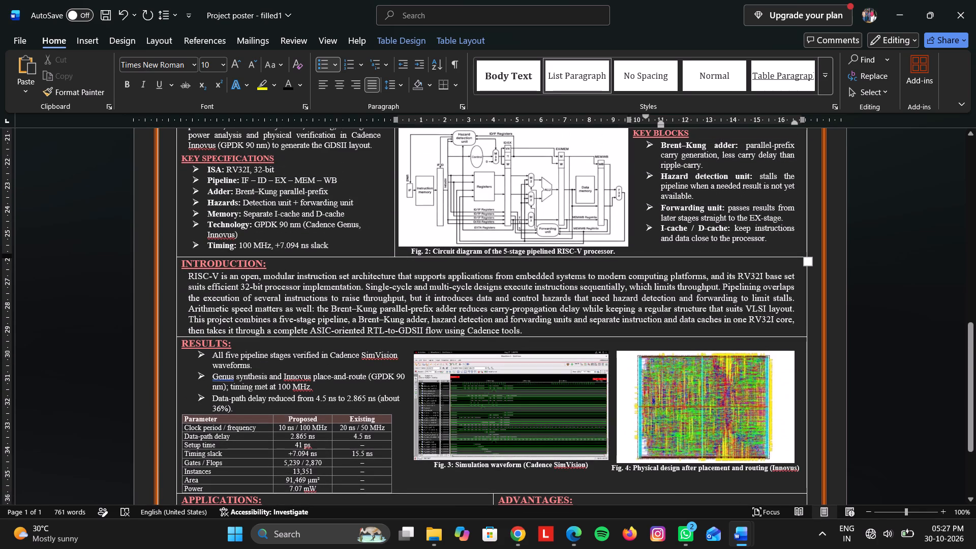
scroll(348, 324, "up", 2)
scroll(348, 324, "down", 6)
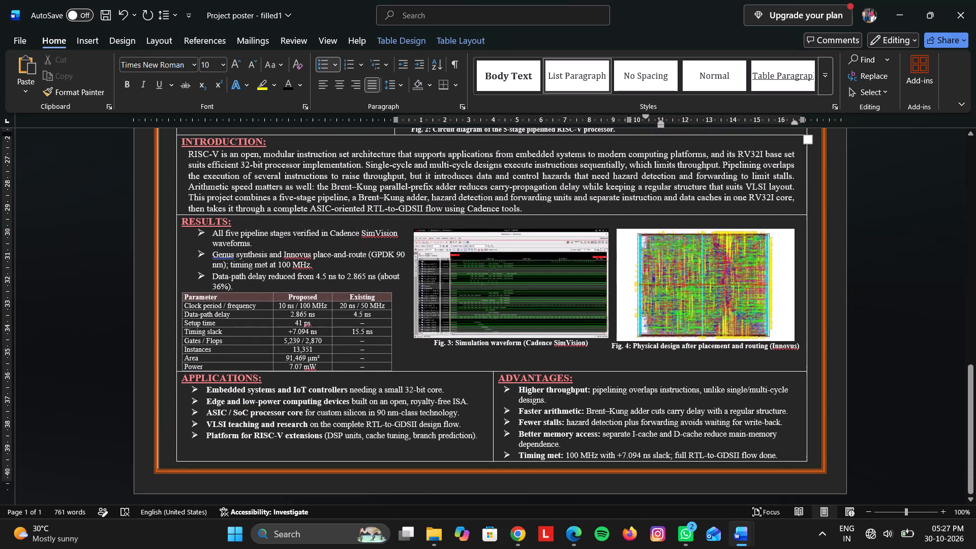
scroll(348, 324, "down", 1)
Switch to the Major Project Report document and copy the whole of Table 5.2, Reports of Proposed RISC-V Processor.
left_click(358, 333)
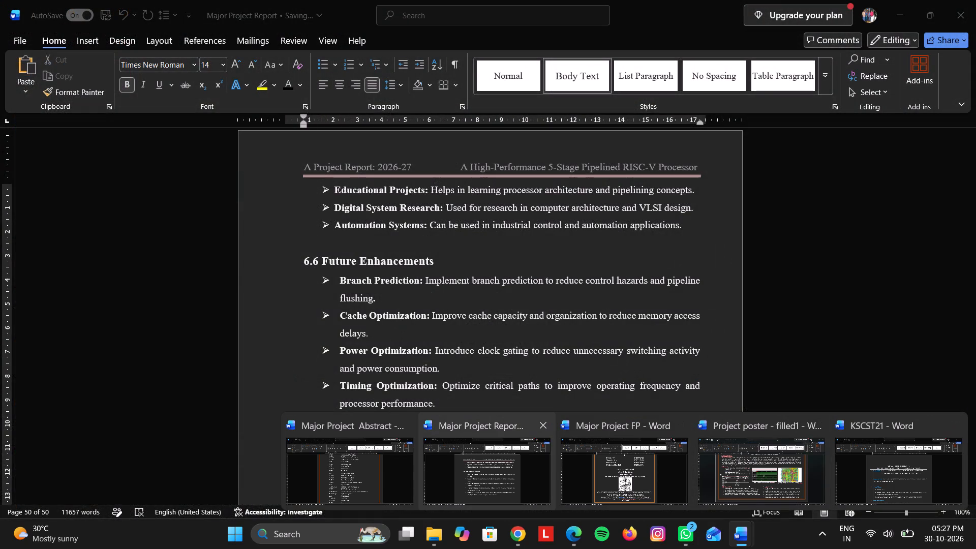
left_click(502, 478)
scroll(574, 357, "up", 20)
scroll(574, 357, "up", 9)
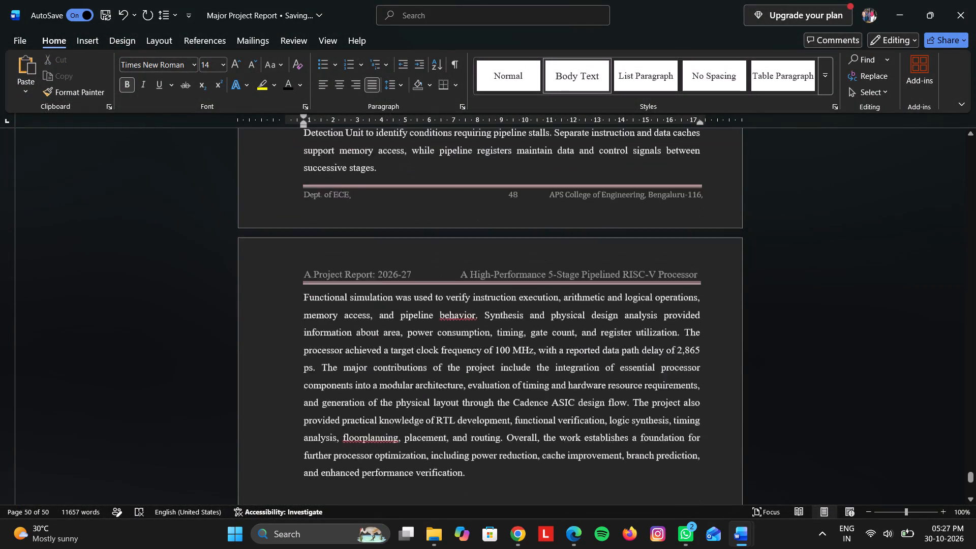
scroll(574, 357, "up", 20)
scroll(574, 357, "up", 12)
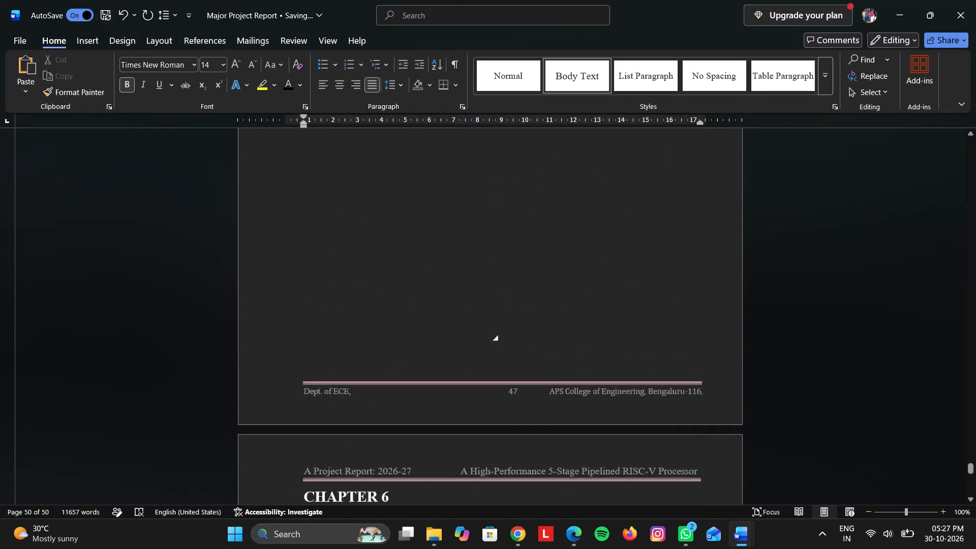
scroll(575, 356, "up", 20)
scroll(575, 356, "up", 16)
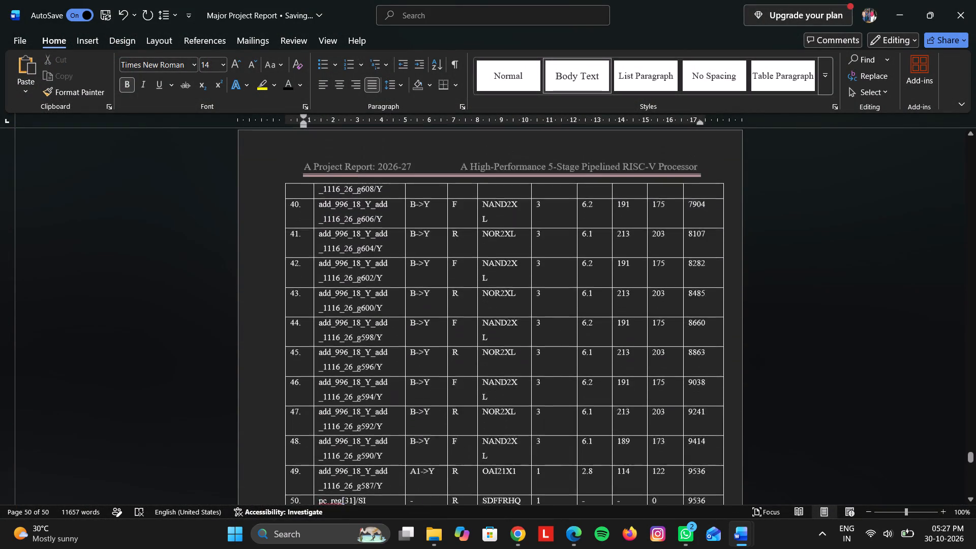
scroll(575, 356, "up", 15)
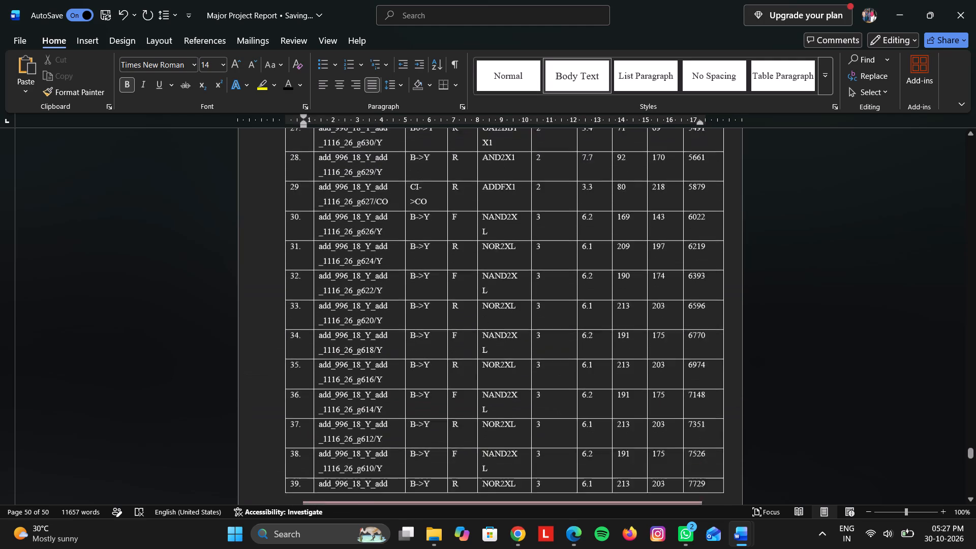
scroll(575, 356, "up", 20)
scroll(575, 356, "up", 16)
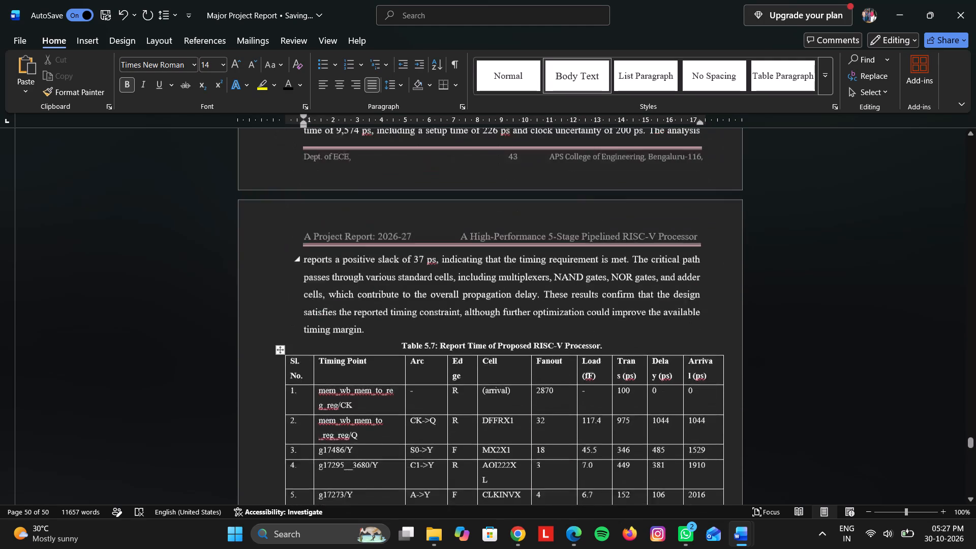
scroll(575, 356, "up", 20)
scroll(575, 356, "up", 13)
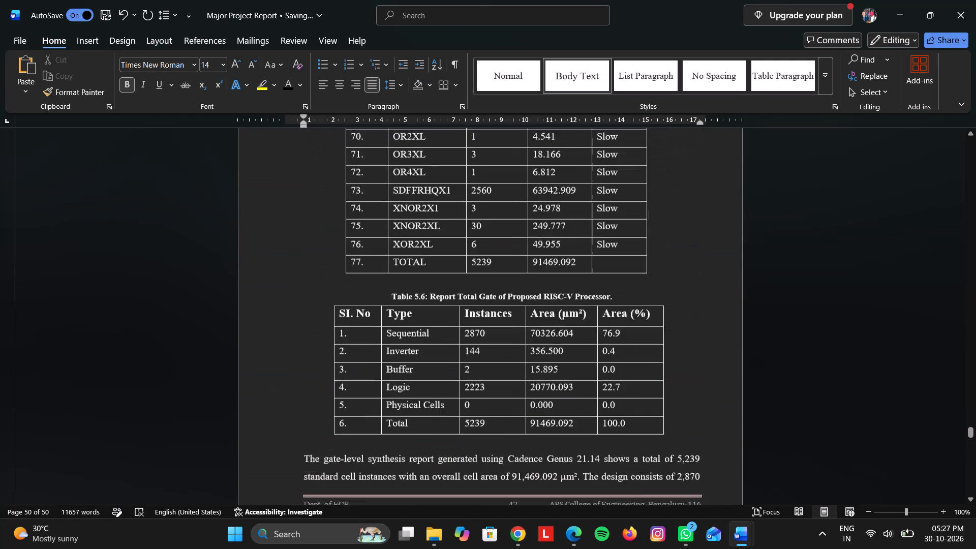
scroll(575, 356, "up", 20)
scroll(575, 356, "up", 4)
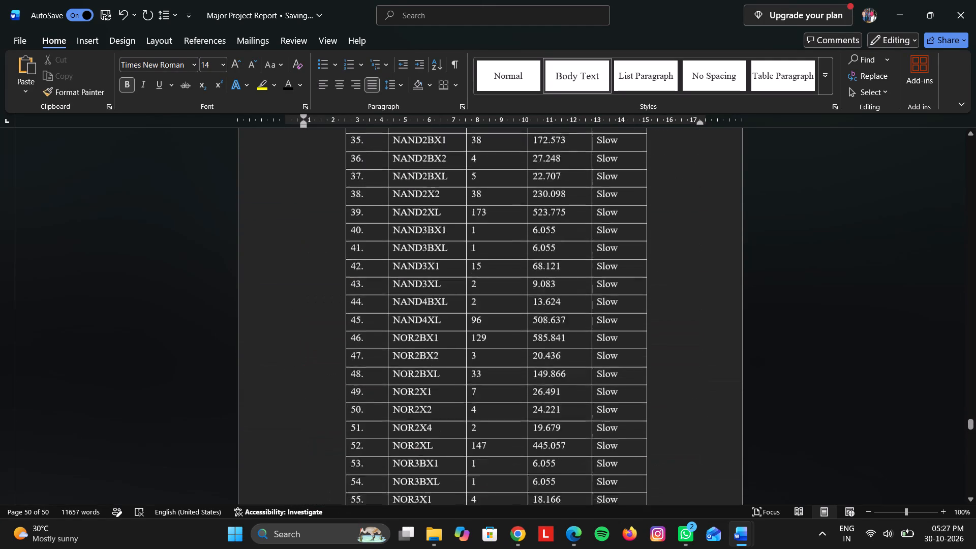
scroll(575, 356, "up", 20)
scroll(575, 356, "up", 14)
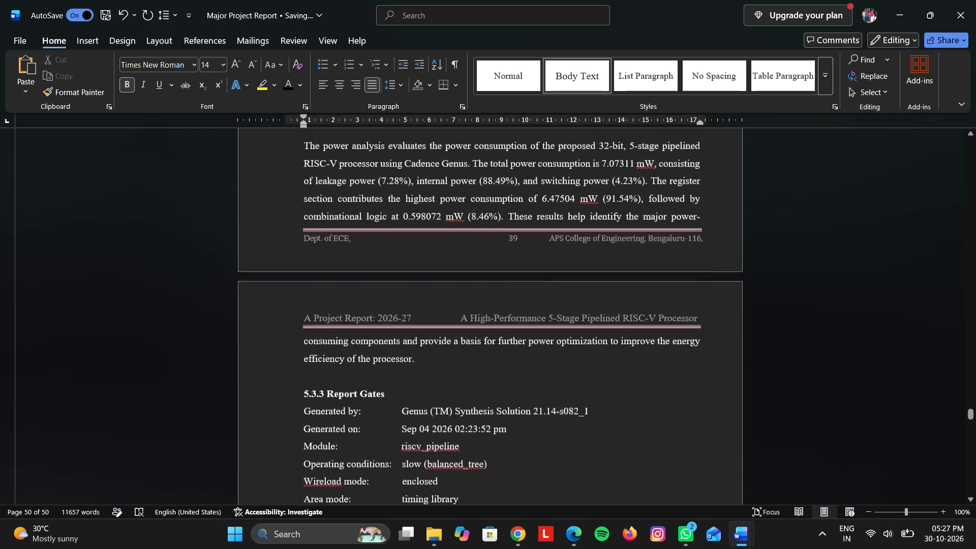
scroll(575, 356, "up", 20)
scroll(575, 356, "up", 14)
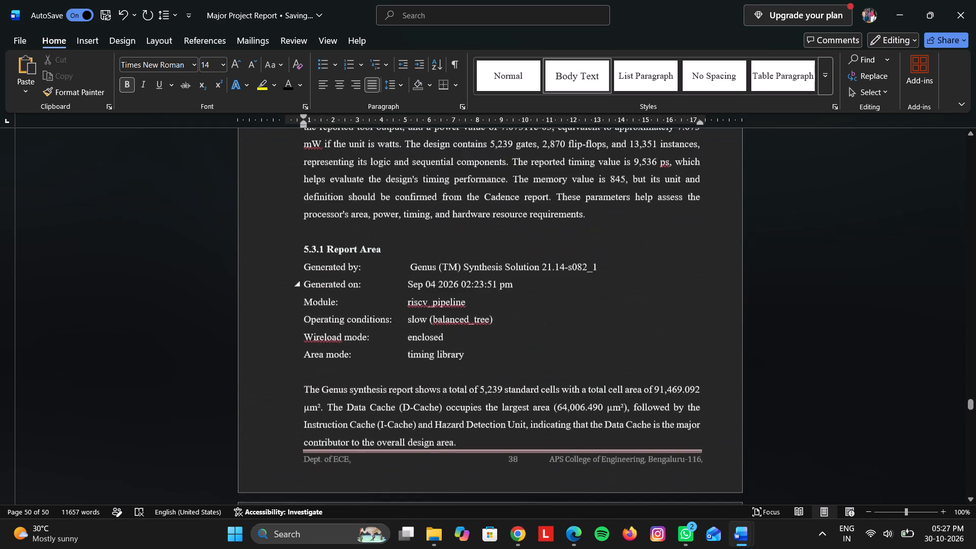
scroll(575, 356, "up", 12)
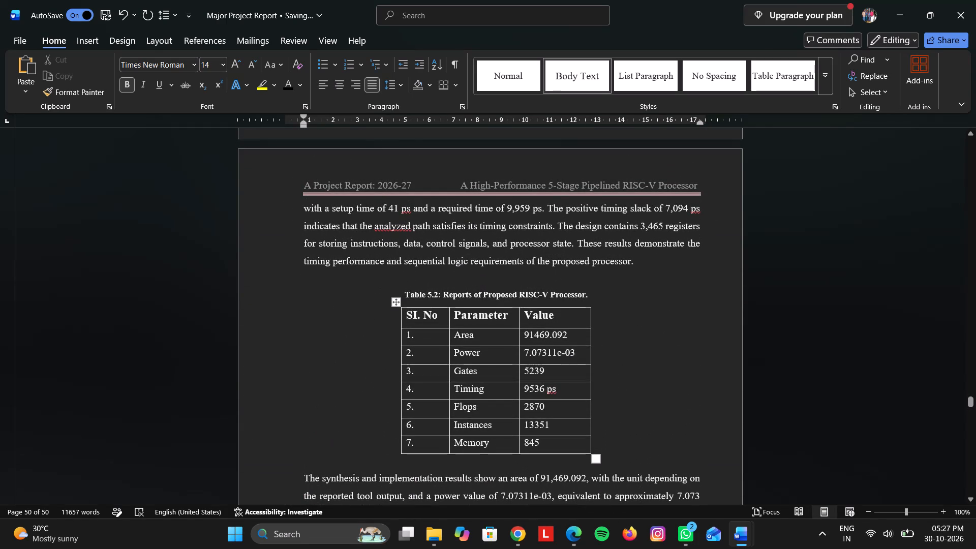
left_click(394, 302)
key("ctrl+c")
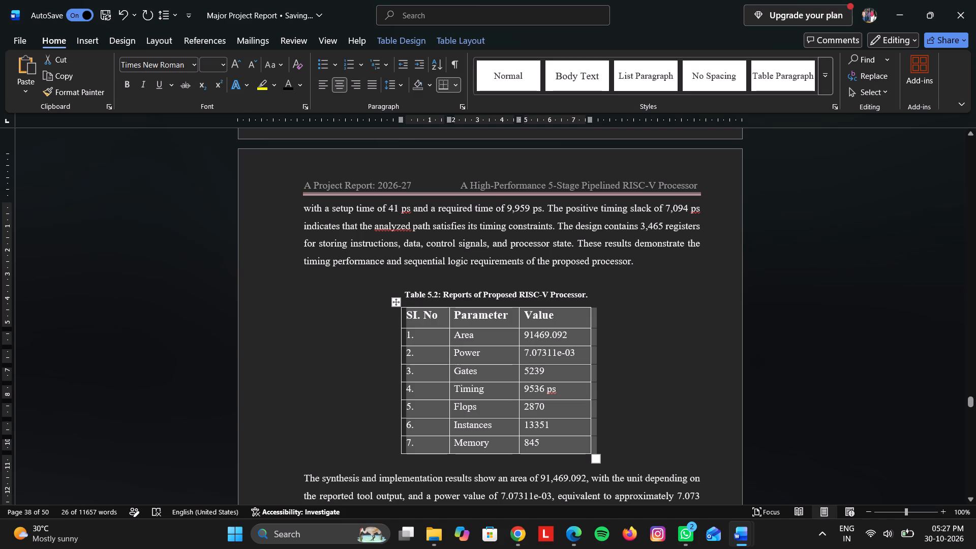
Return to the Project poster document and paste the copied report table at the existing parameter table under the Results bullets.
key("alt+Tab")
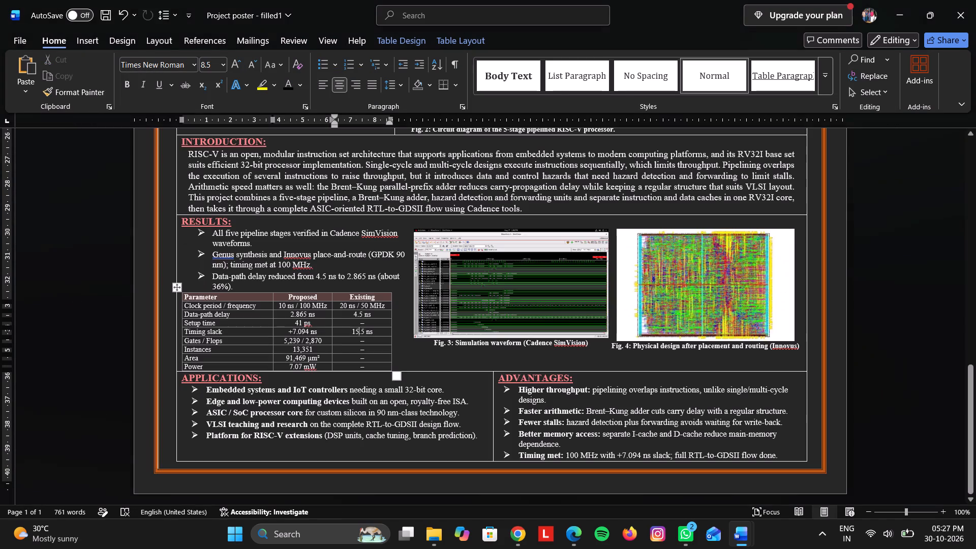
left_click(177, 288)
key("ctrl+v")
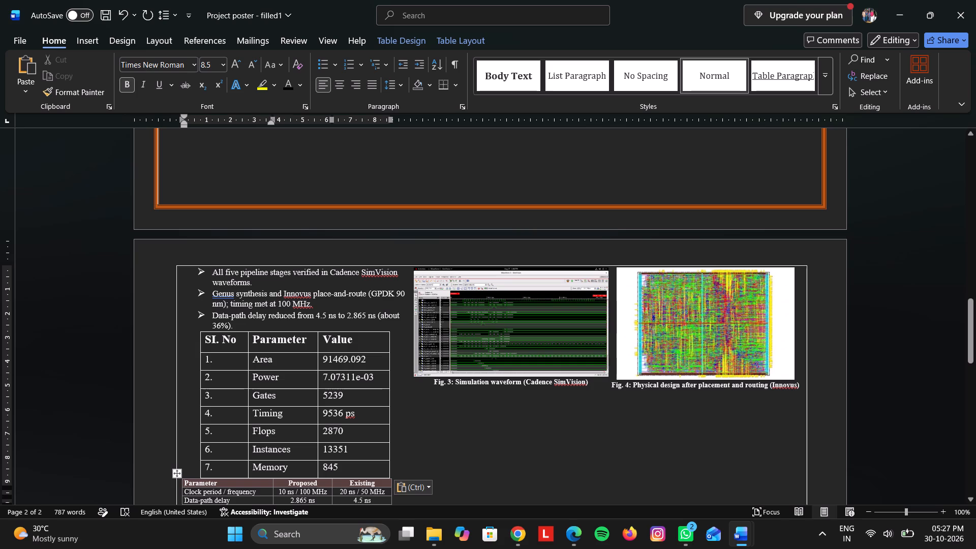
Set the text of the pasted SL No/Parameter/Value table to size 10 and tighten its line spacing.
left_click(210, 346)
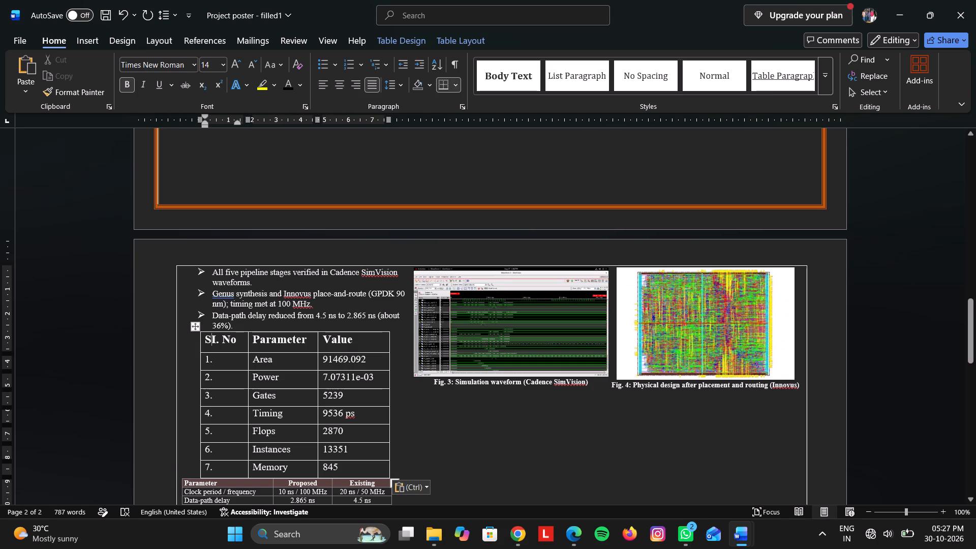
left_click(195, 326)
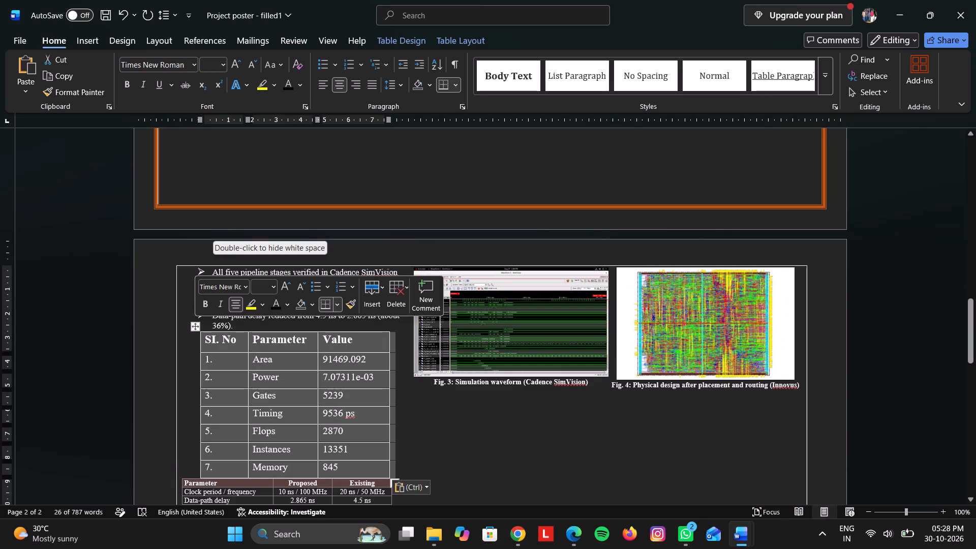
left_click(221, 67)
left_click(208, 116)
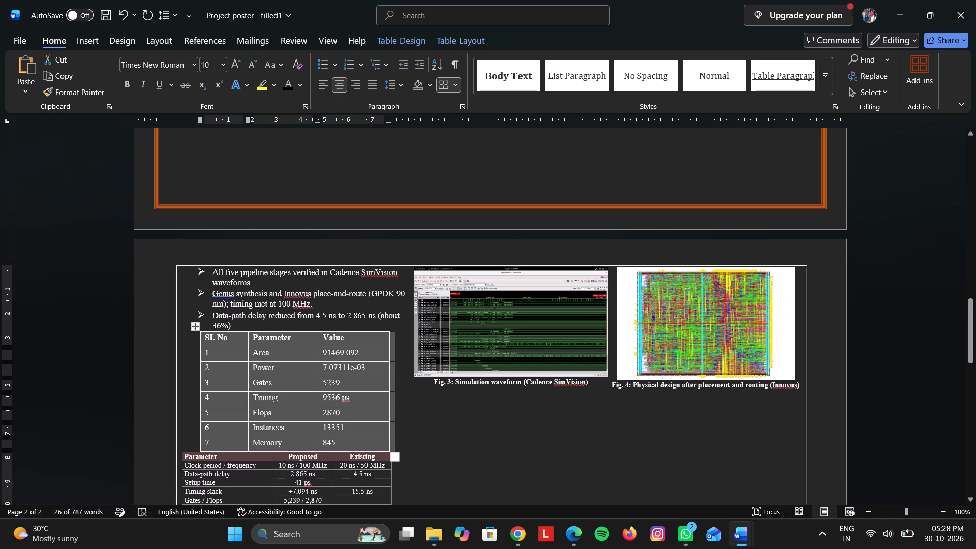
left_click(398, 84)
left_click(405, 99)
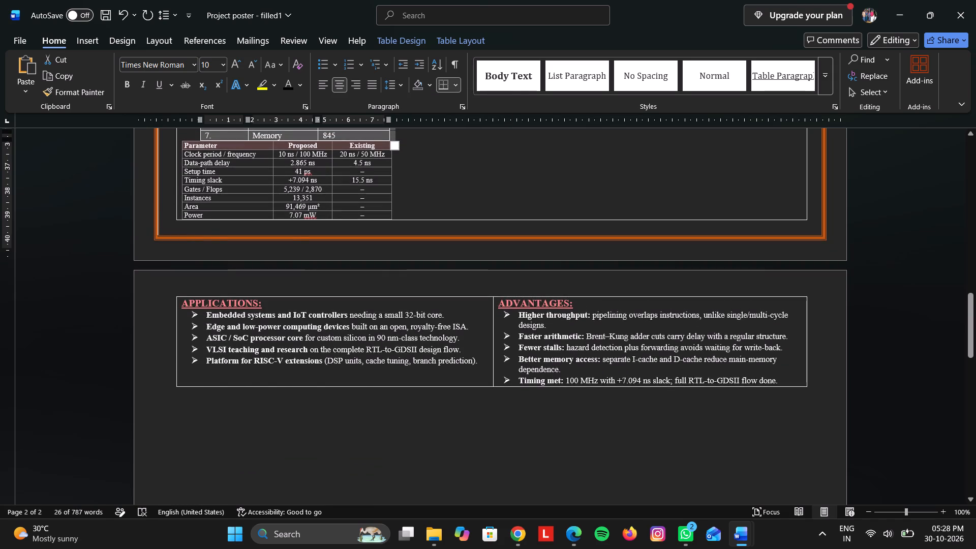
Delete the entire old Proposed/Existing comparison table beneath the pasted parameter table in the Results section.
scroll(412, 168, "up", 6)
left_click(342, 356)
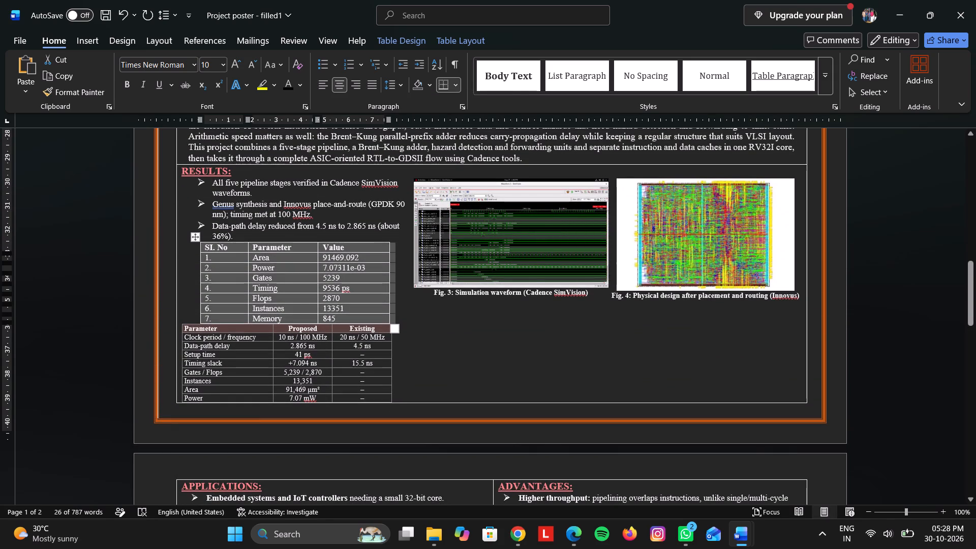
left_click(174, 319)
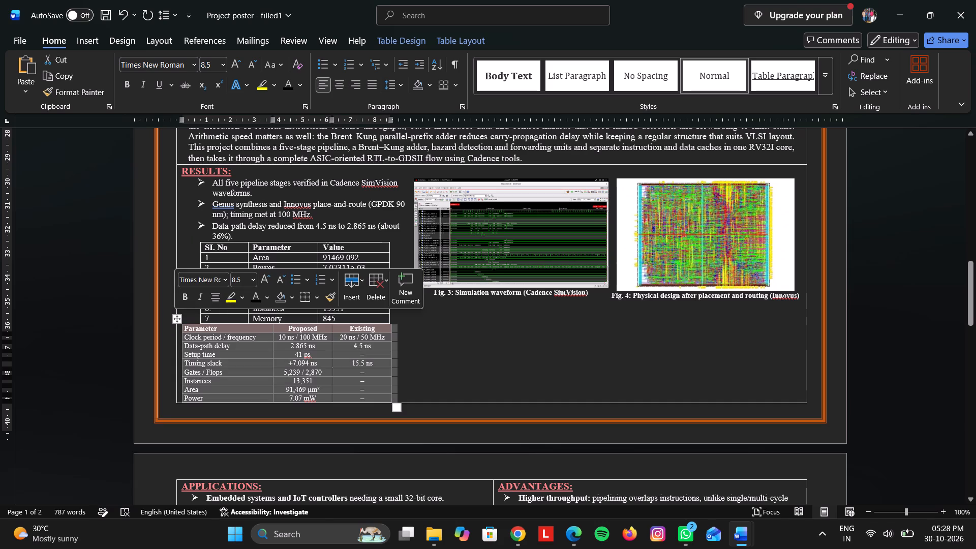
key("Delete")
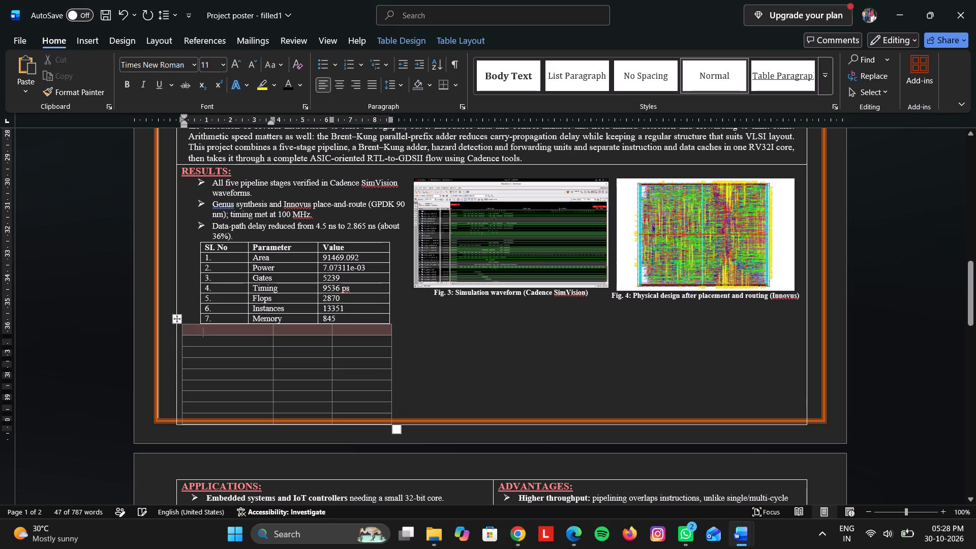
left_click(177, 318)
right_click(176, 318)
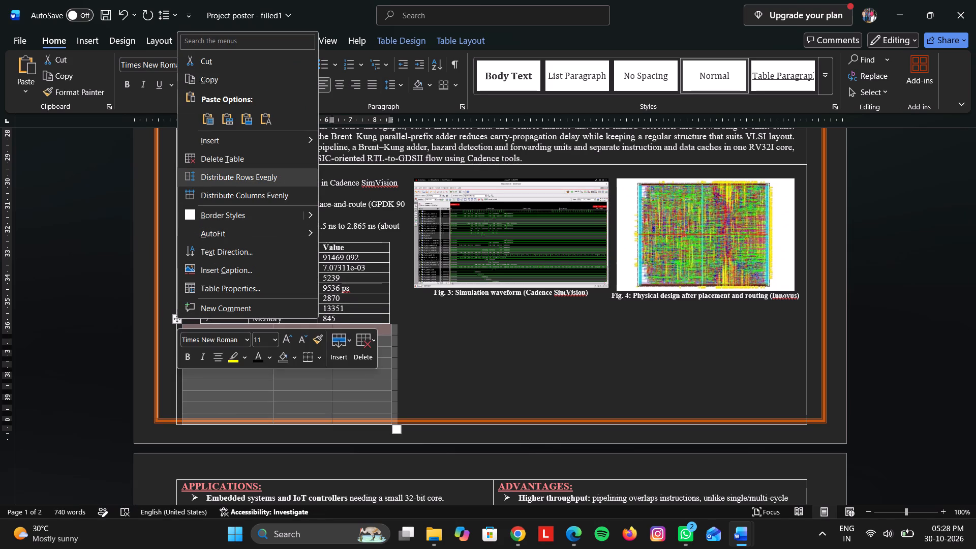
left_click(231, 162)
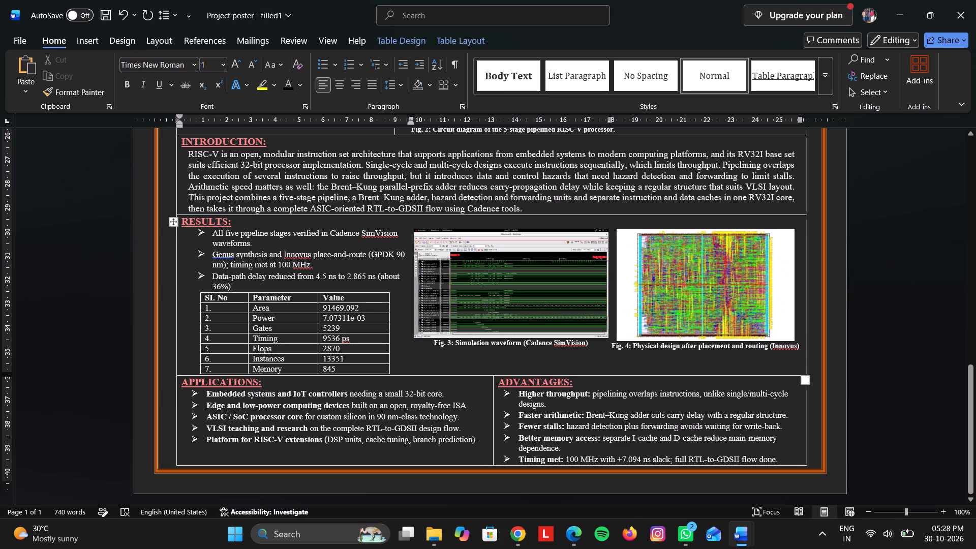
Review the poster's layout from the diagrams and Introduction through the Results table and figures to the Applications and Advantages sections.
left_click(262, 321)
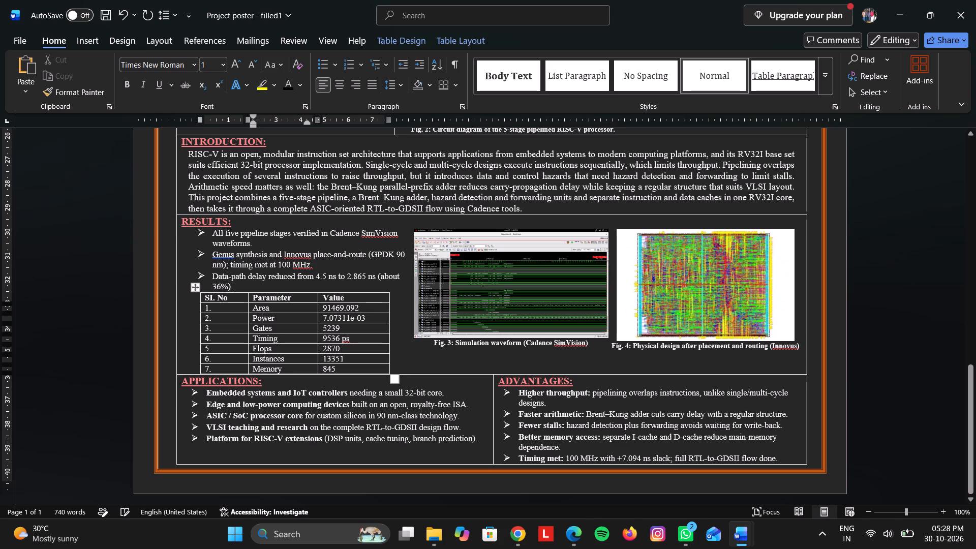
left_click(264, 301)
left_click(267, 330)
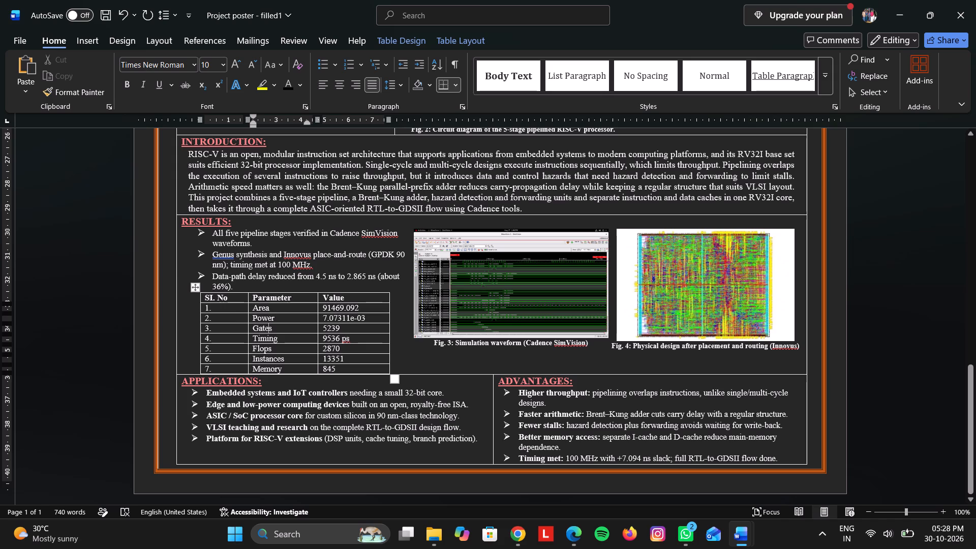
left_click(397, 354)
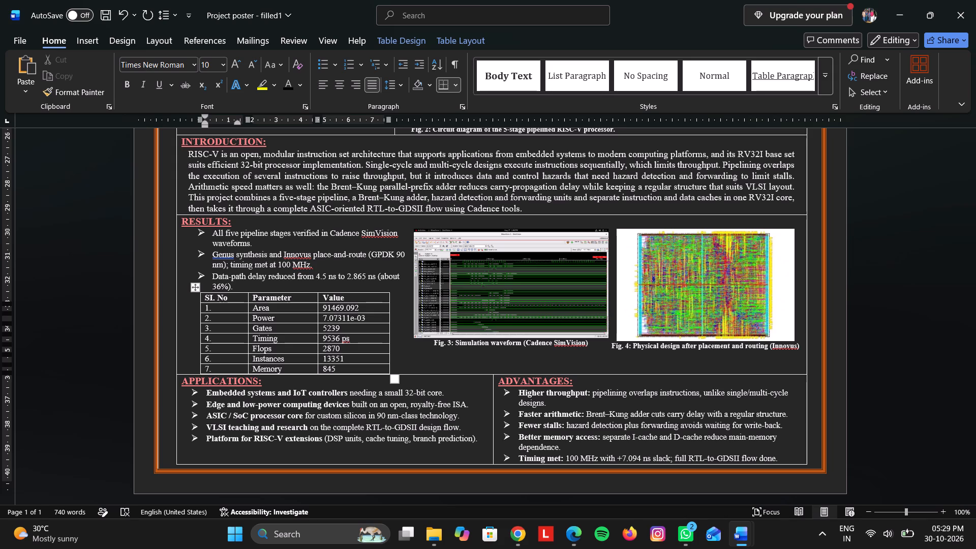
left_click(412, 367)
scroll(396, 376, "down", 2)
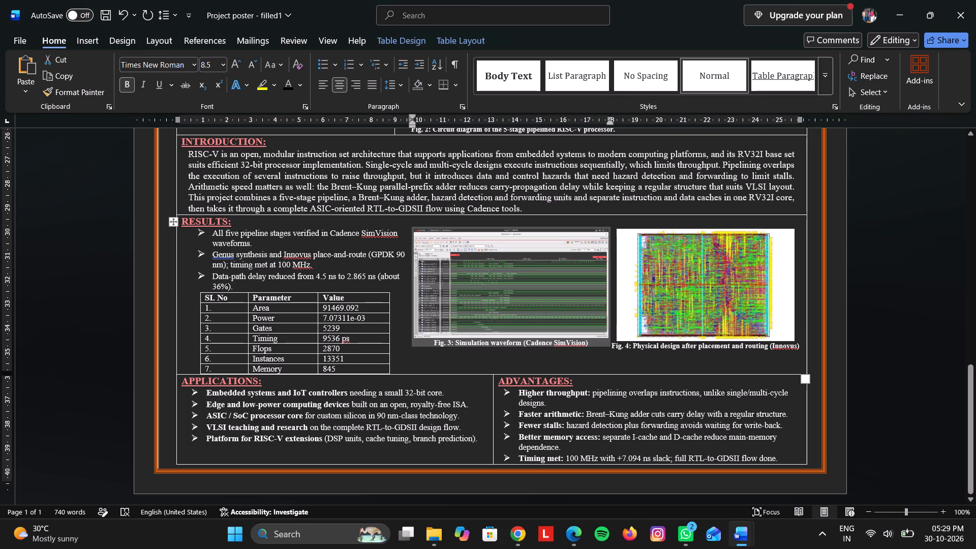
scroll(416, 426, "down", 5)
left_click(664, 409)
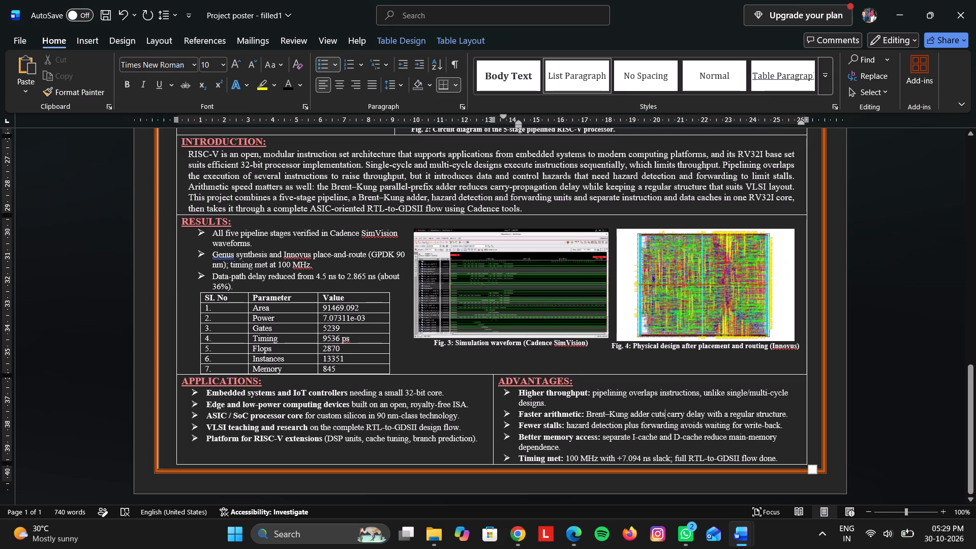
left_click(820, 371)
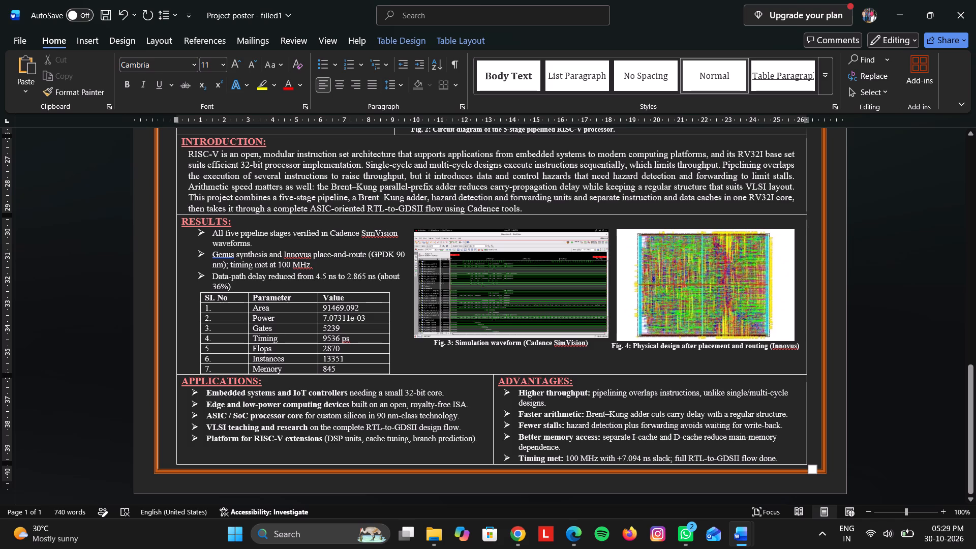
scroll(351, 392, "down", 6)
scroll(351, 393, "up", 5)
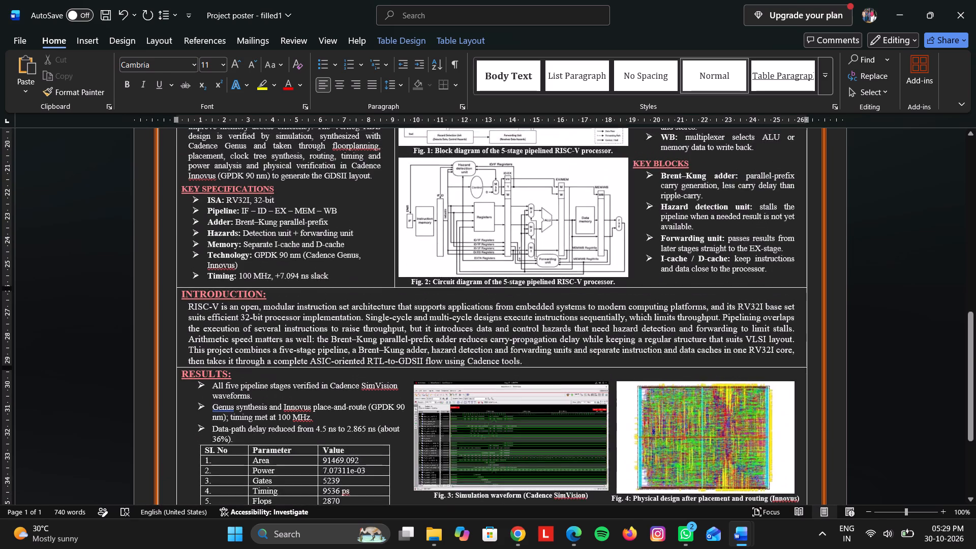
scroll(351, 393, "down", 10)
scroll(351, 393, "up", 6)
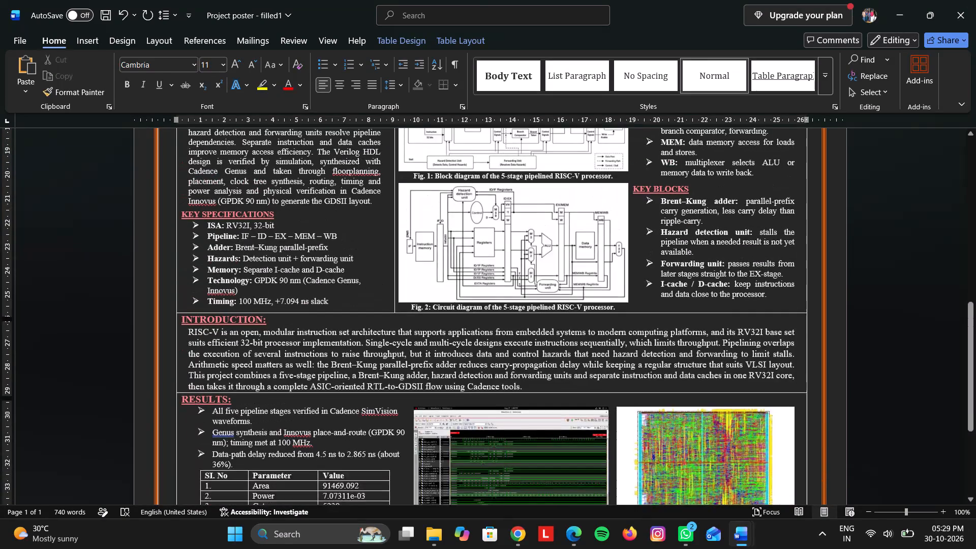
scroll(351, 393, "up", 1)
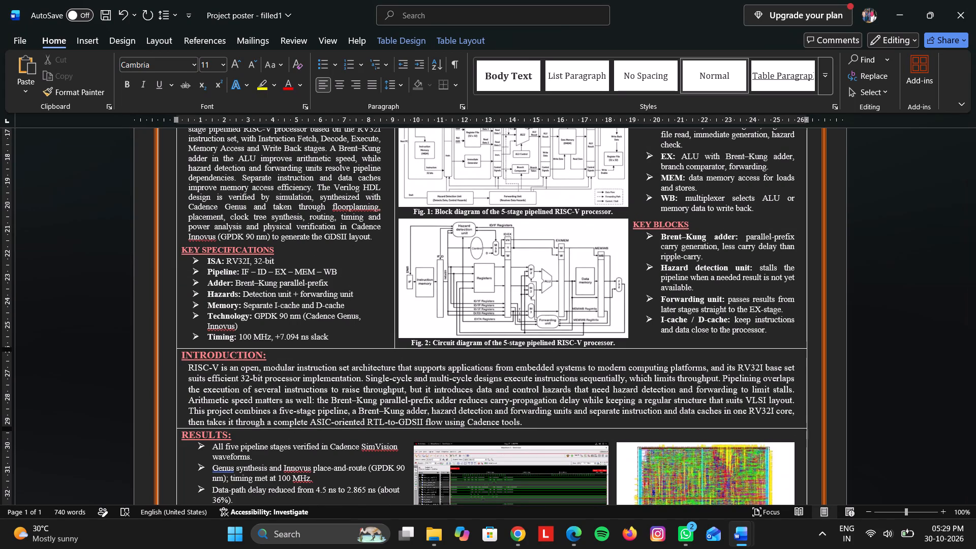
scroll(279, 364, "down", 12)
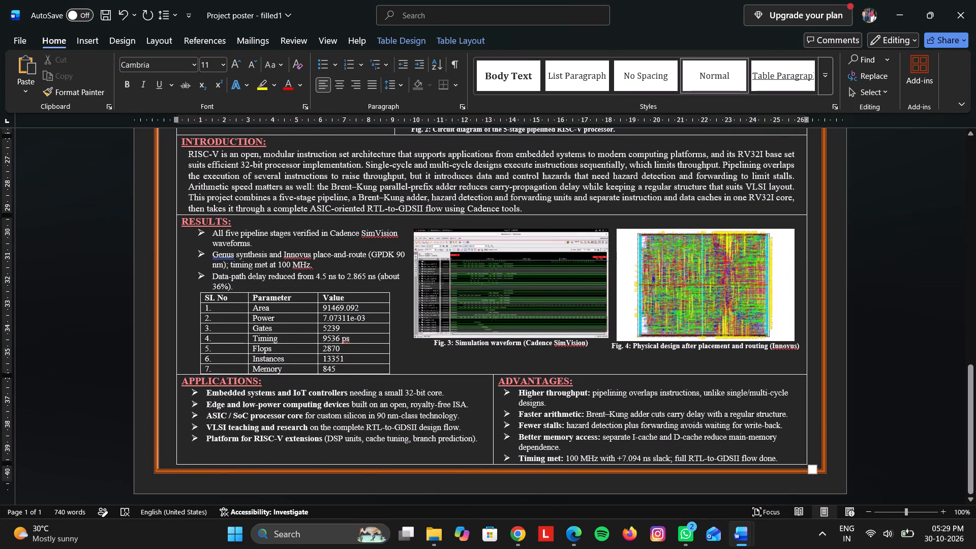
scroll(485, 426, "down", 7)
scroll(485, 426, "up", 6)
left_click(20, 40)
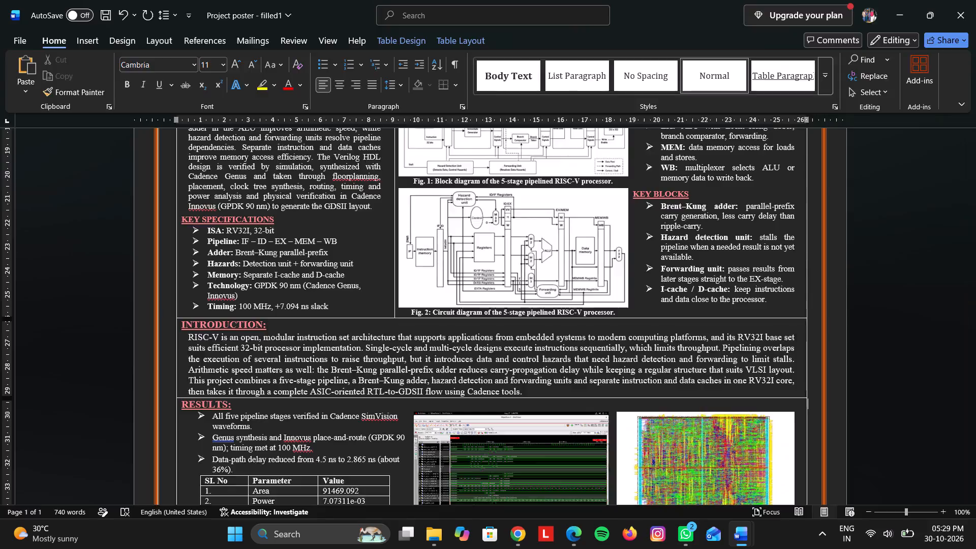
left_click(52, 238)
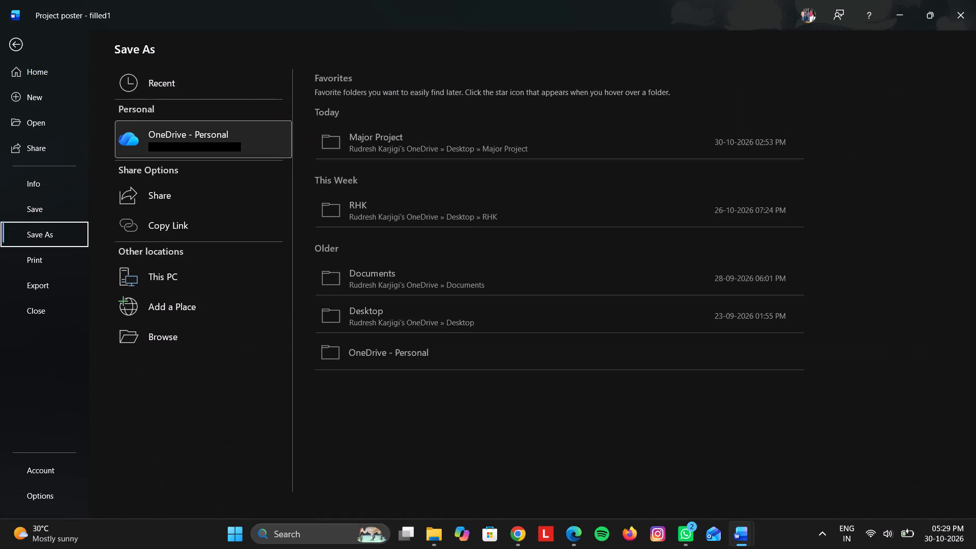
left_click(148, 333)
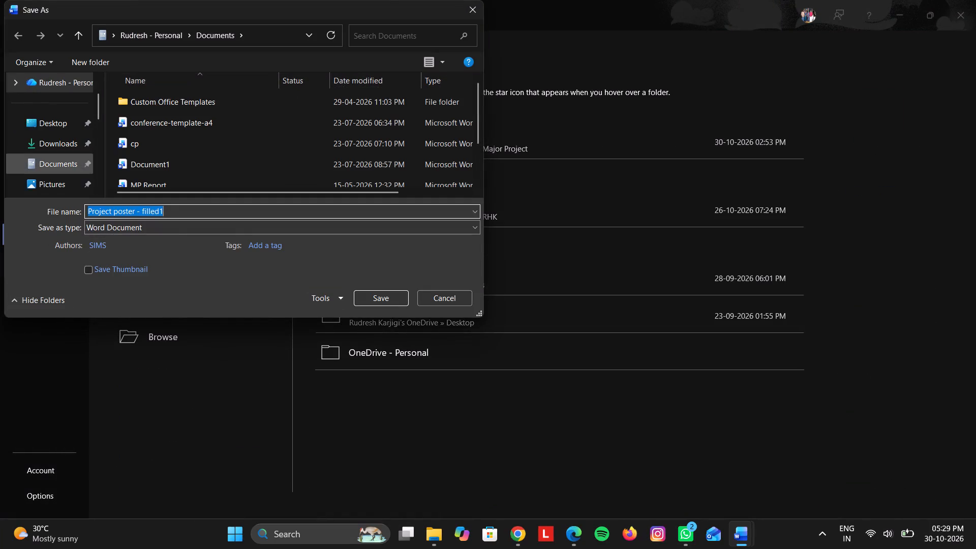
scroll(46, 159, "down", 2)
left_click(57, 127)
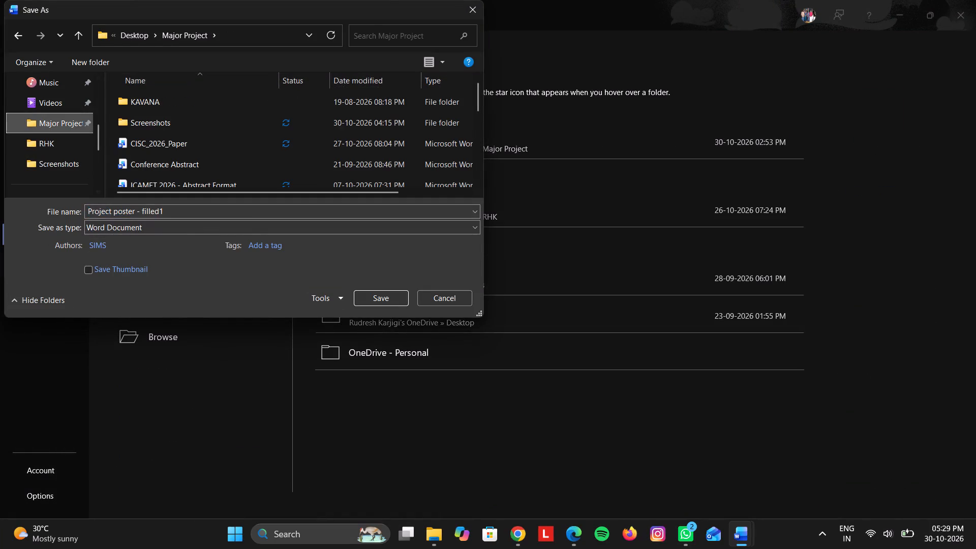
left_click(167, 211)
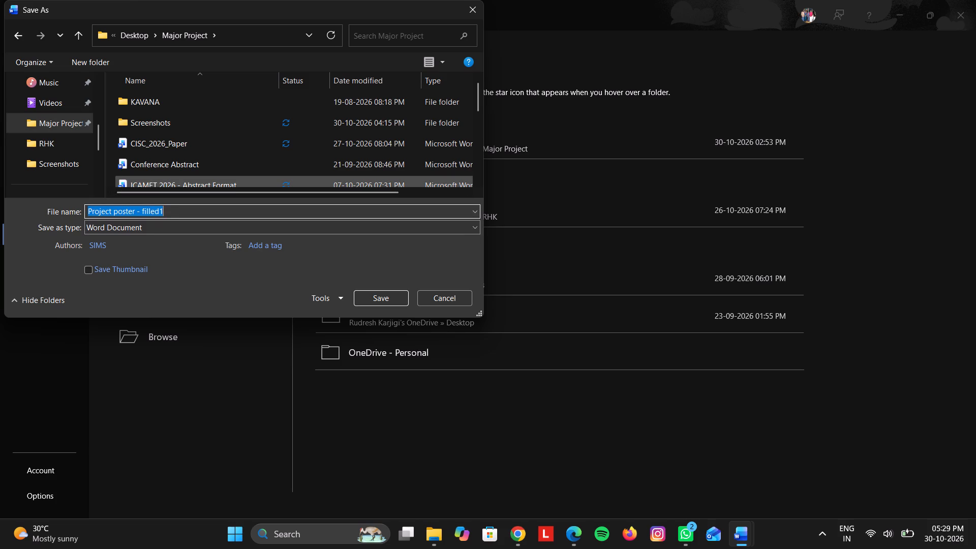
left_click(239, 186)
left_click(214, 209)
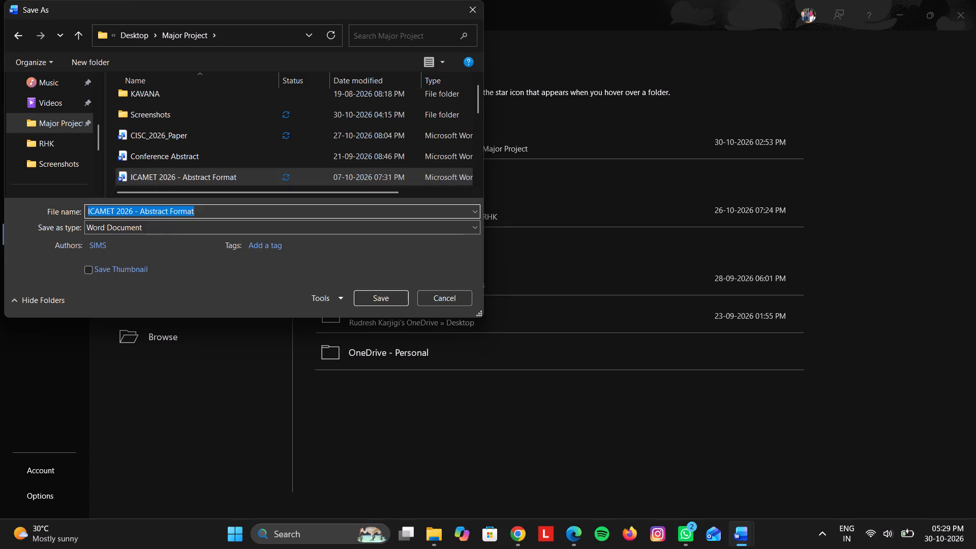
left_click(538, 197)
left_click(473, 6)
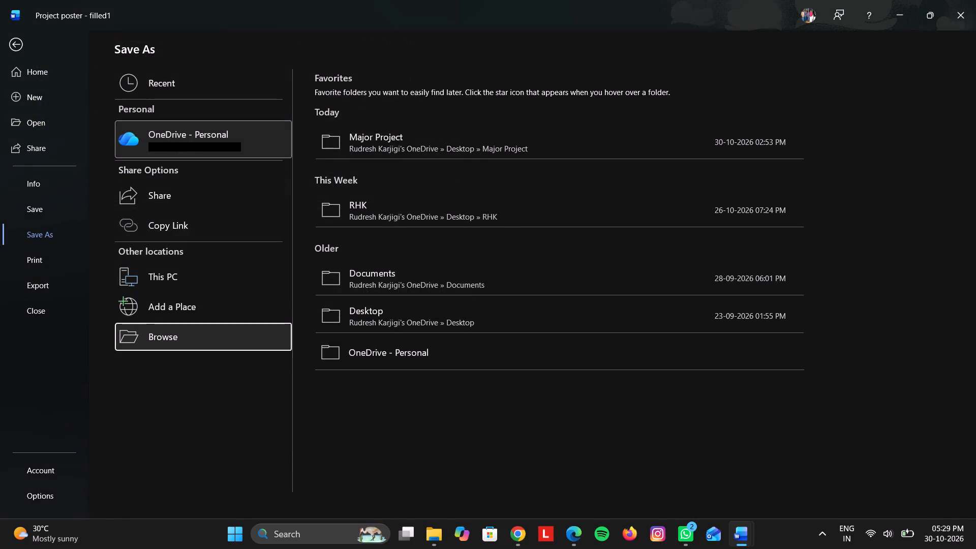
Save a copy of the poster in the Major Project folder under the file name Major Project poster.
left_click(178, 338)
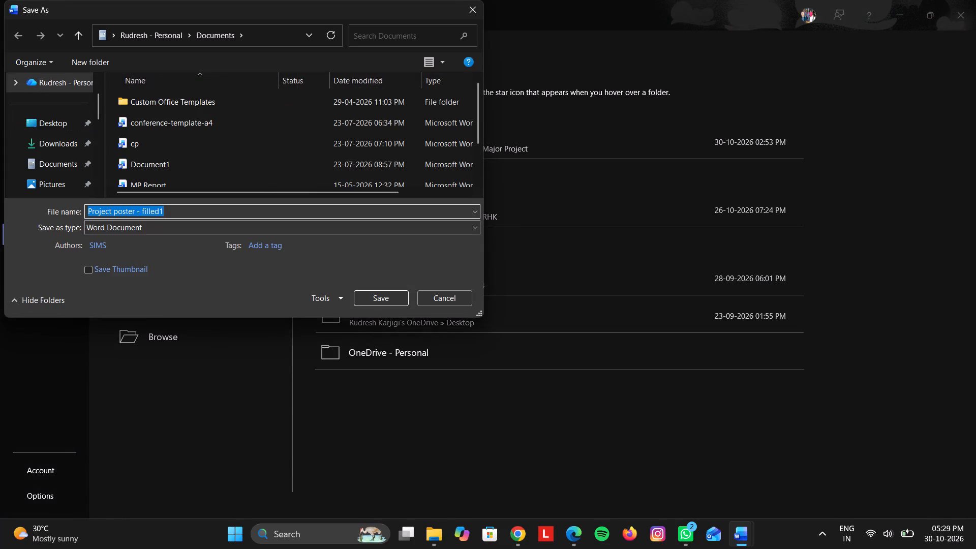
left_click(178, 213)
scroll(83, 179, "down", 2)
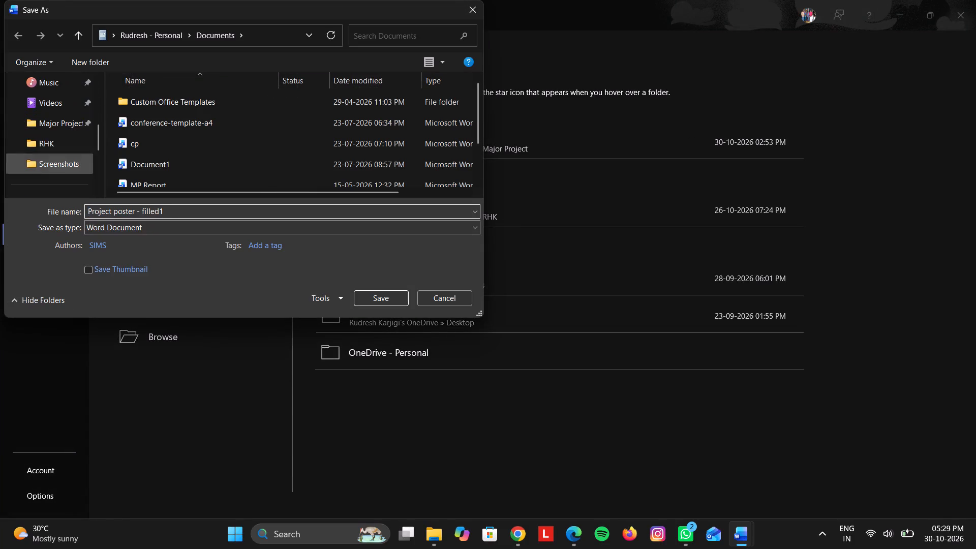
left_click(67, 120)
left_click(170, 208)
left_click(177, 206)
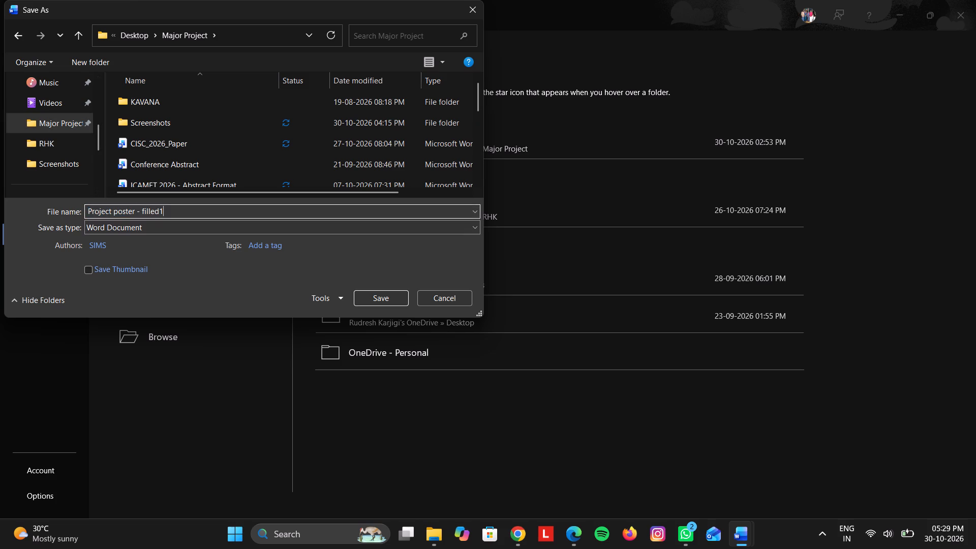
key("BackSpace")
key("BackSpace")
key("BackSpace")
key("BackSpace")
key("BackSpace")
key("BackSpace")
key("BackSpace")
key("BackSpace")
key("BackSpace")
key("Left")
key("Left")
key("Left")
key("Left")
key("Left")
key("Left")
key("Left")
key("Left")
key("Left")
key("Left")
key("Left")
key("Left")
key("Left")
key("Left")
key("Left")
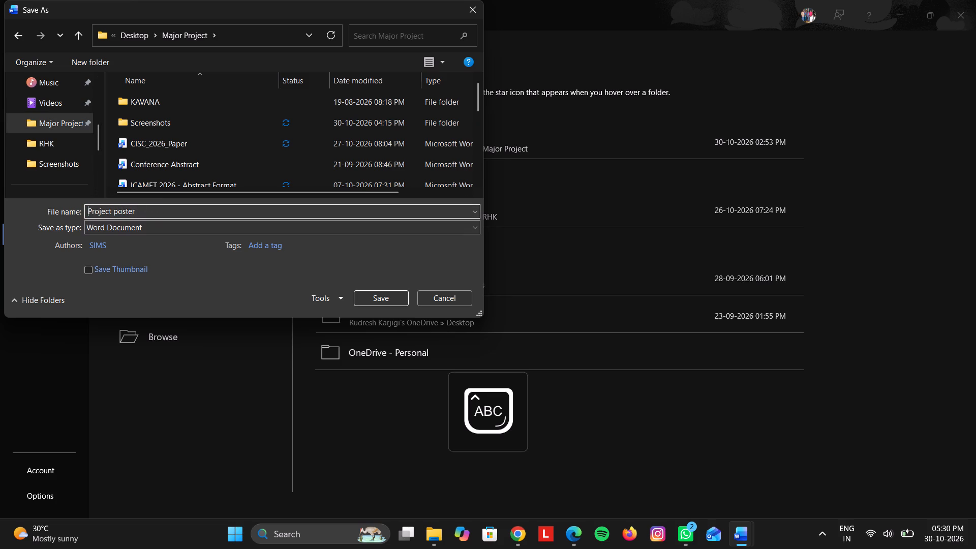
type("MA")
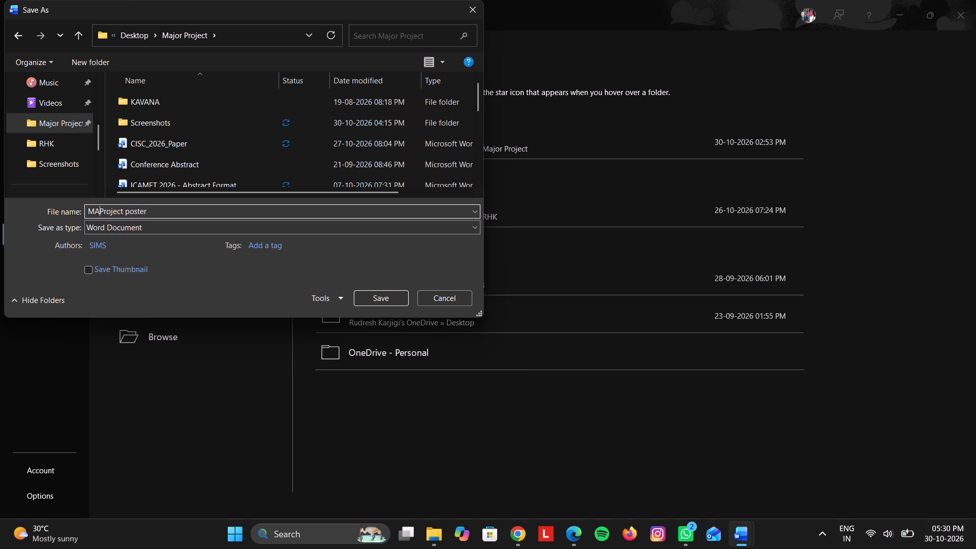
key("a")
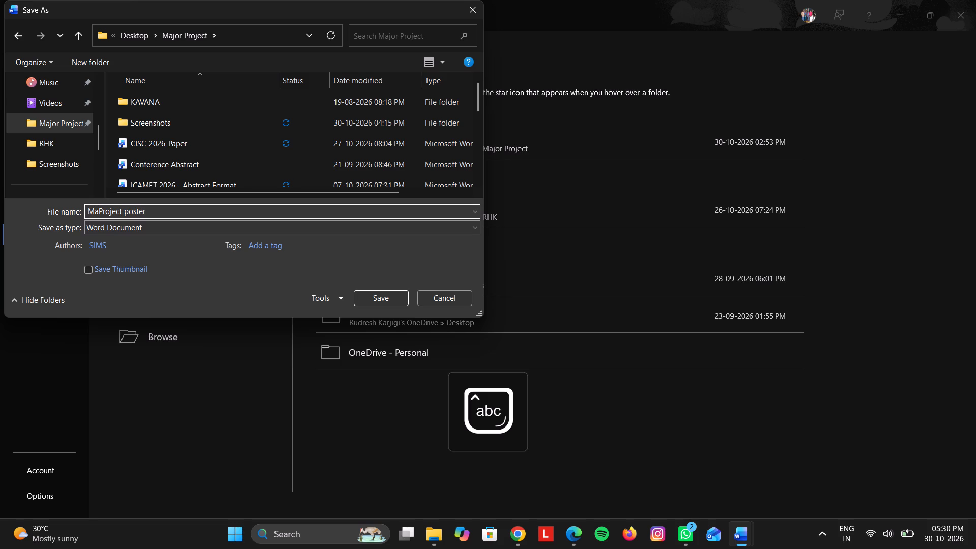
type("jor")
key("space")
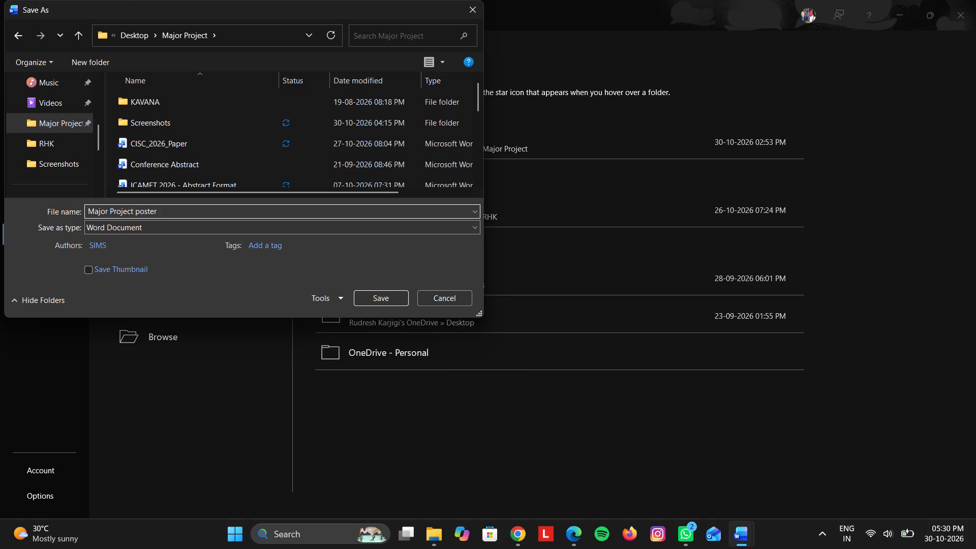